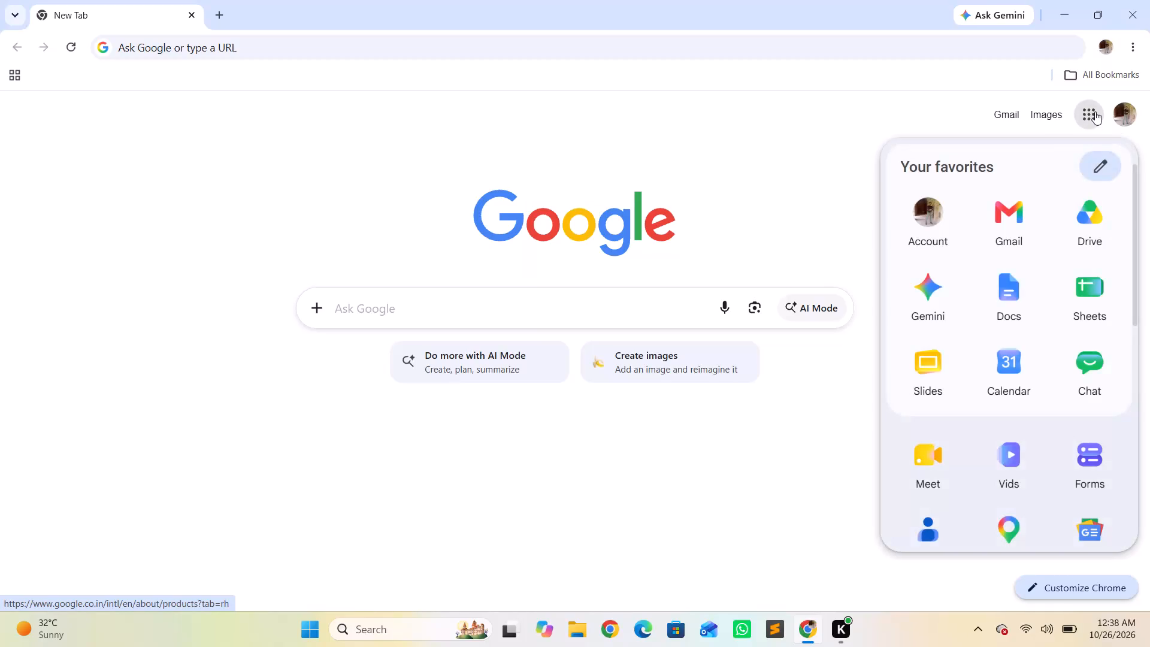
Open the KRA 2026 spreadsheet from the Google Sheets file list.
click(1087, 297)
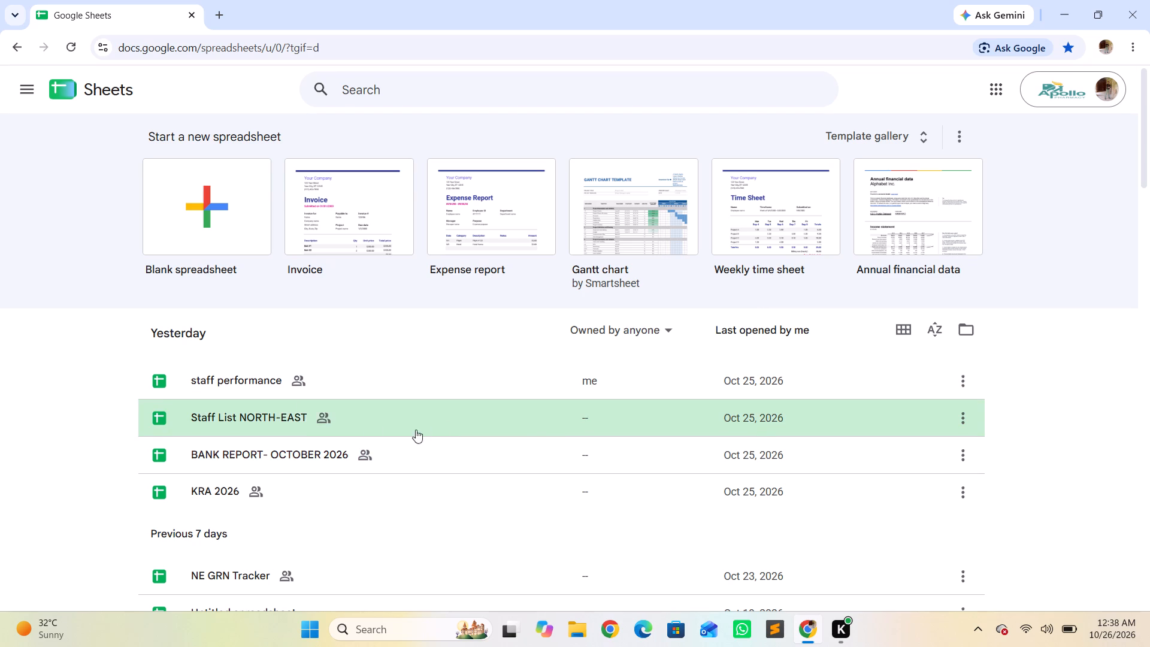
click(225, 495)
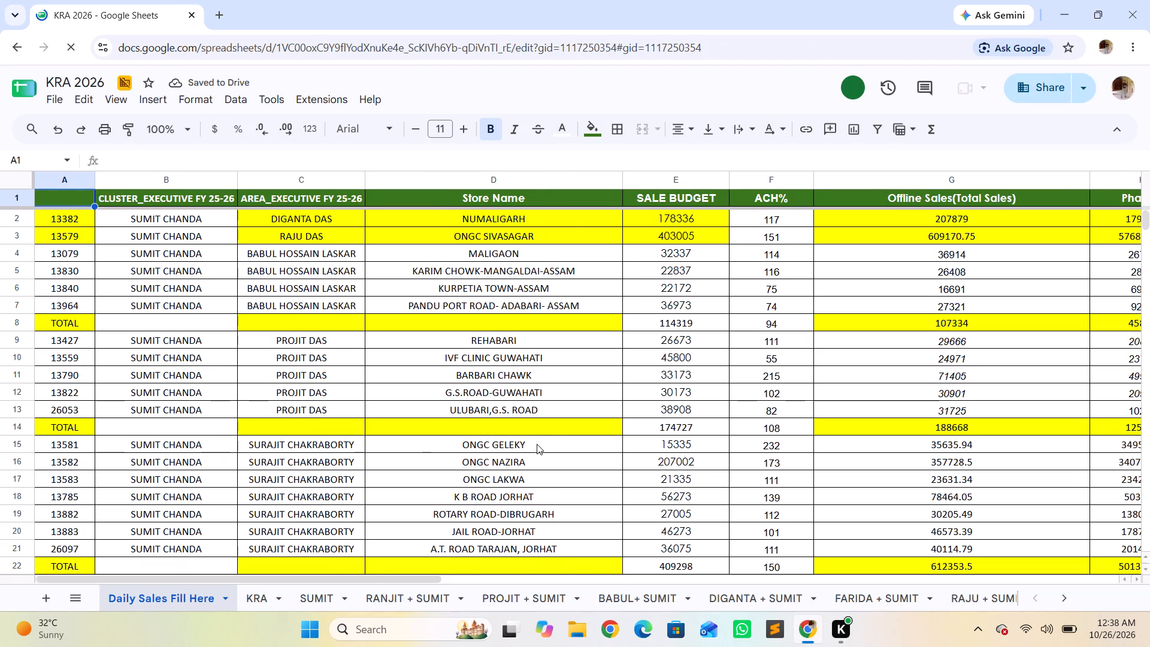
Clear the Offline Sales through Bill Count entries (G23:R30) for the eight stores from Silpukuri to Dhakai Patty, Nagaon.
scroll(537, 444, down, 4)
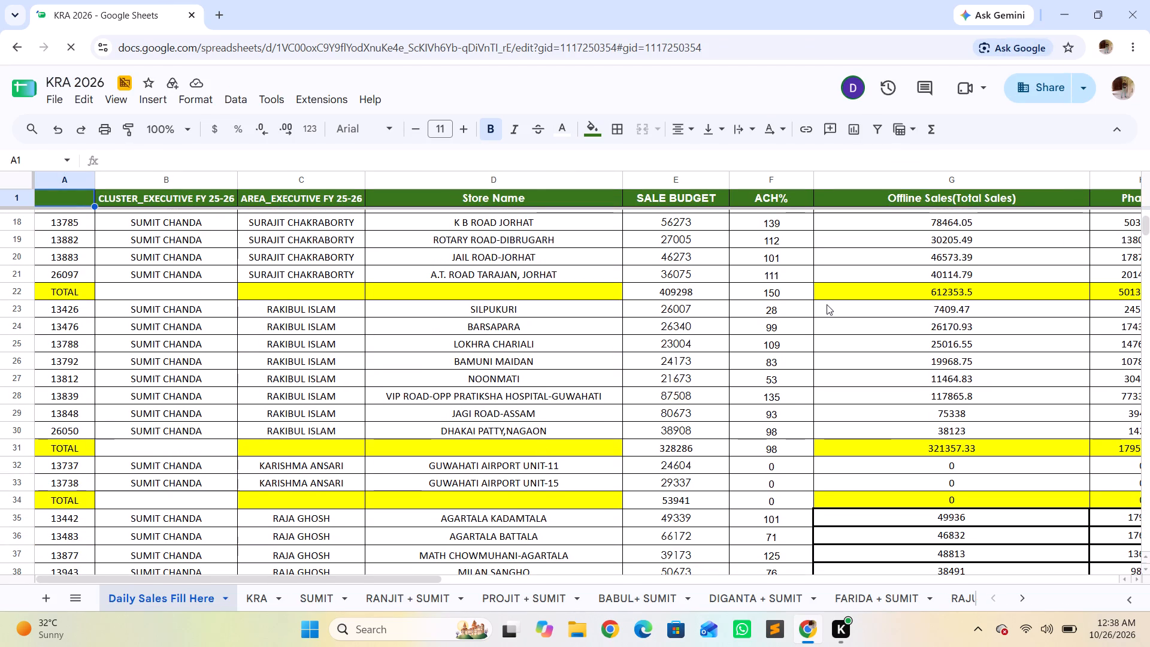
click(829, 304)
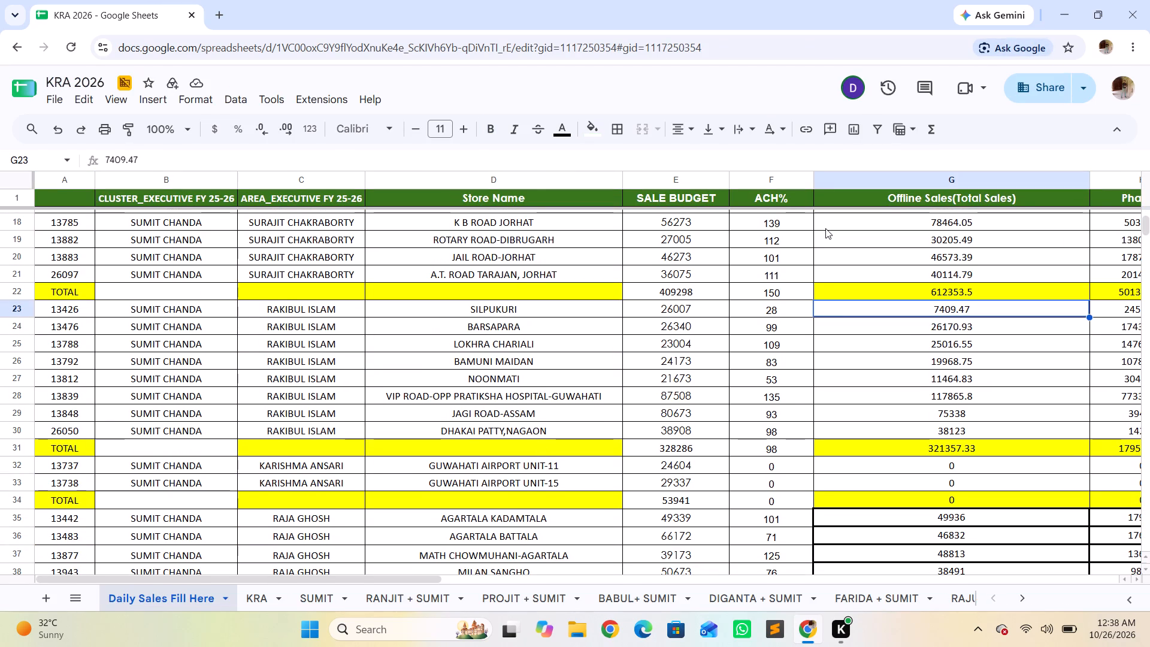
key(shift+Down)
key(shift+Down)
key(shift+Down)
key(shift+Down)
key(shift+Down)
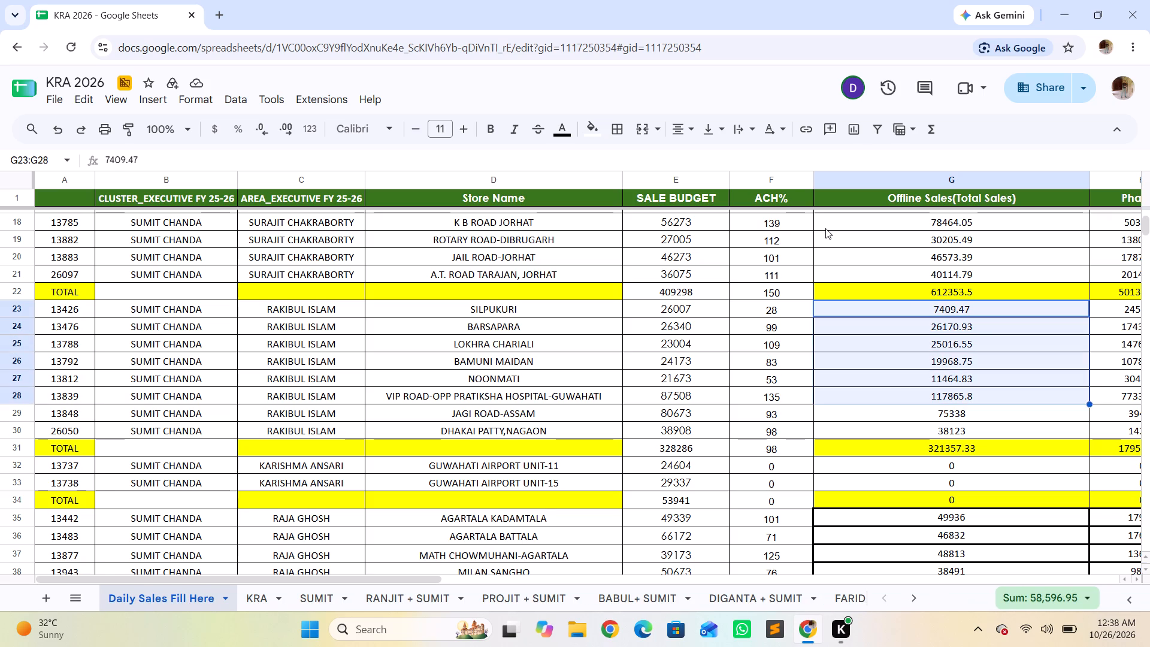
key(shift+Down)
key(shift+Down)
key(shift+Right)
key(shift+Right)
key(shift+Right)
key(shift+Right)
key(shift+Right)
key(shift+Right)
key(shift+Right)
key(shift+Right)
key(shift+Right)
key(shift+Right)
key(shift+Right)
key(shift+Right)
key(shift+Right)
key(shift+Right)
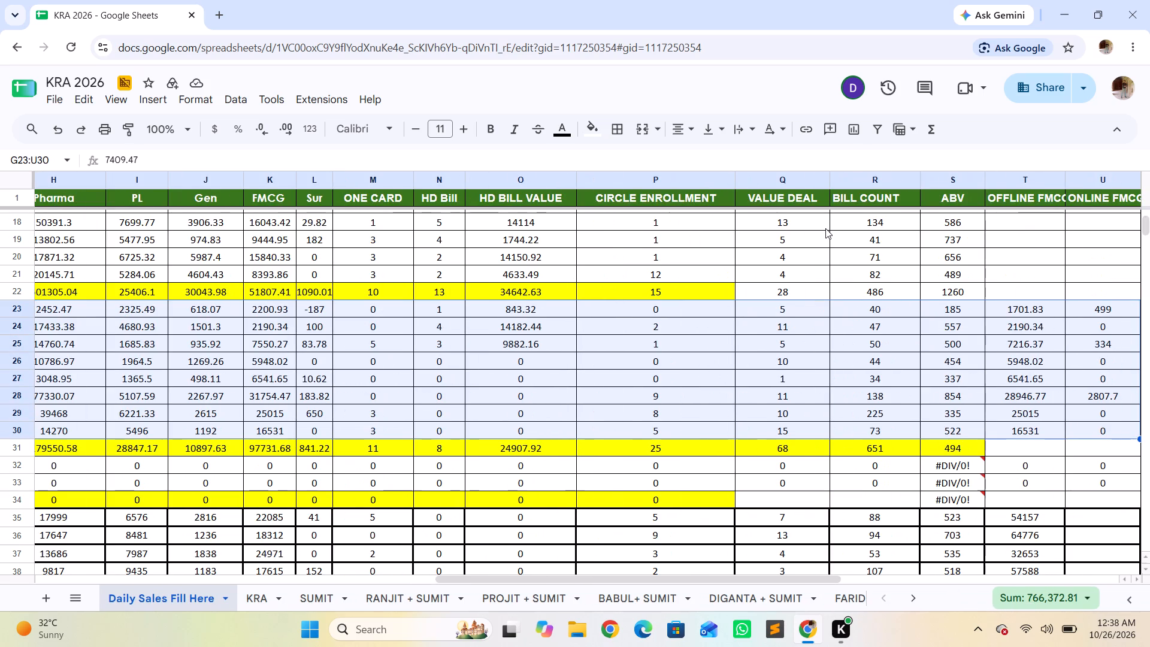
key(shift+Left)
key(shift+Left)
key(shift+Left)
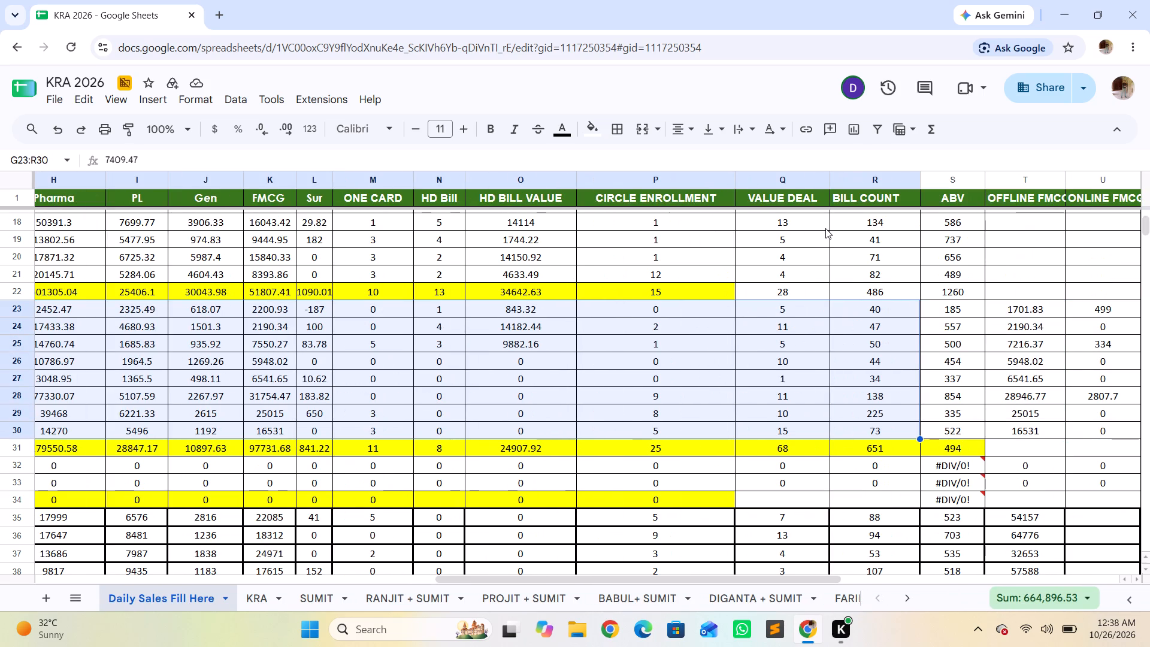
key(Delete)
Clear the offline and online FMCG entries (T23:U30) for the same eight stores.
key(Right)
key(Right)
key(Right)
key(Right)
key(Right)
key(Right)
key(Right)
key(Right)
key(Right)
key(Right)
key(Right)
key(Right)
key(Right)
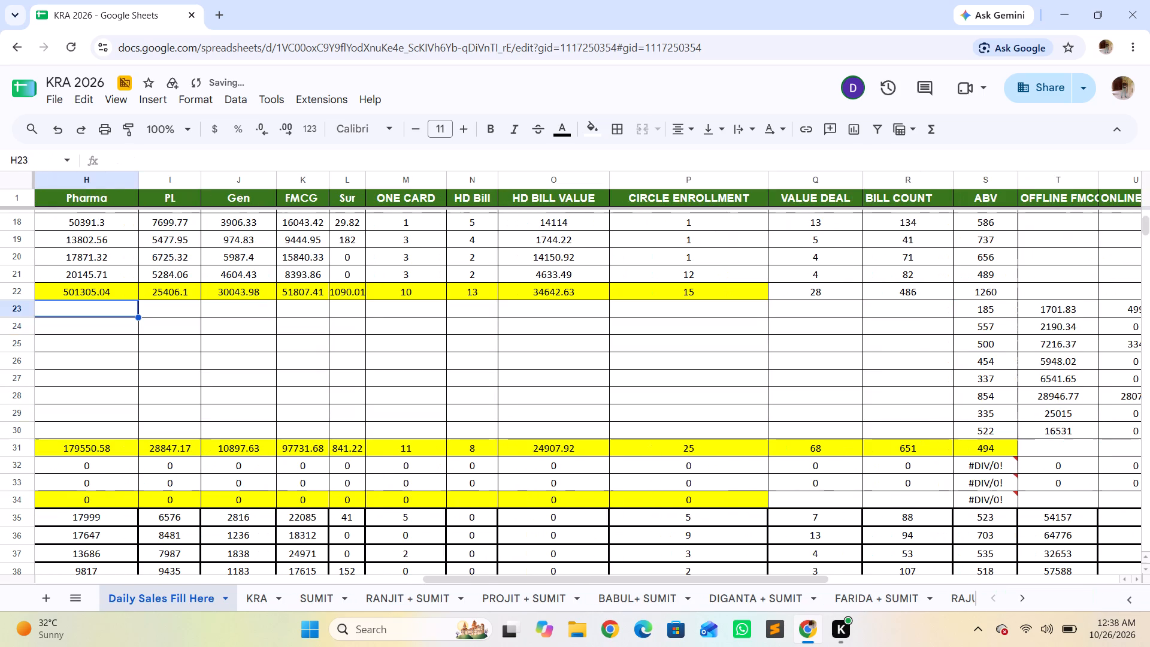
key(shift+Down)
key(shift+Down)
key(shift+Down)
key(shift+Down)
key(shift+Down)
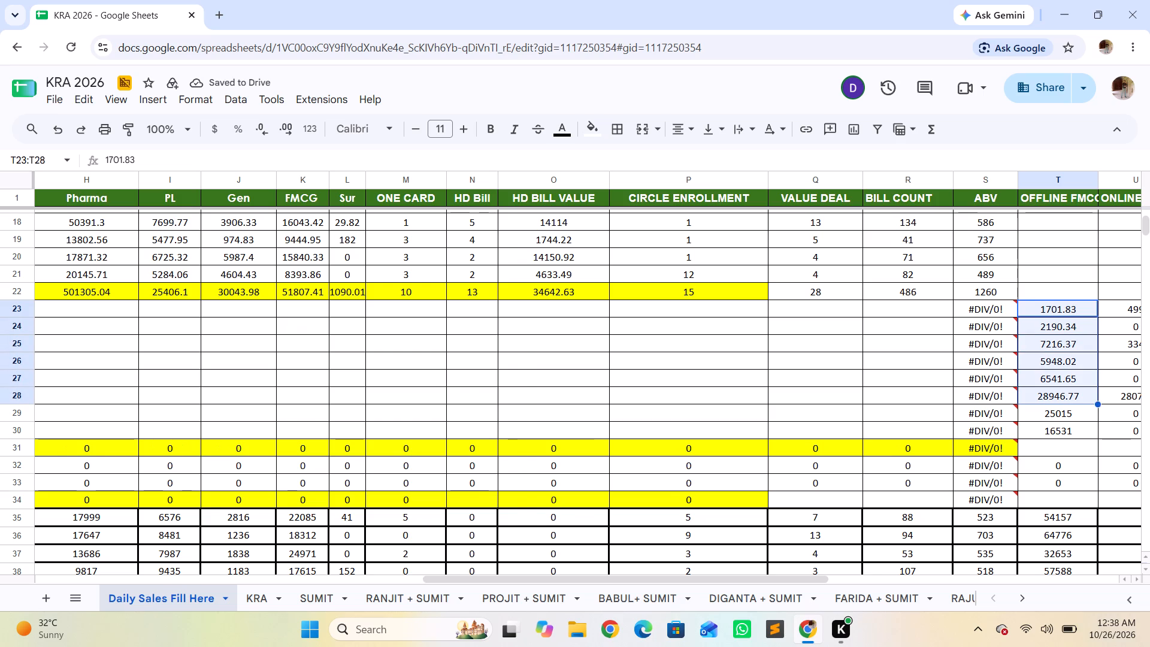
key(shift+Down)
key(shift+Down)
key(shift+Right)
key(shift+Right)
key(shift+Left)
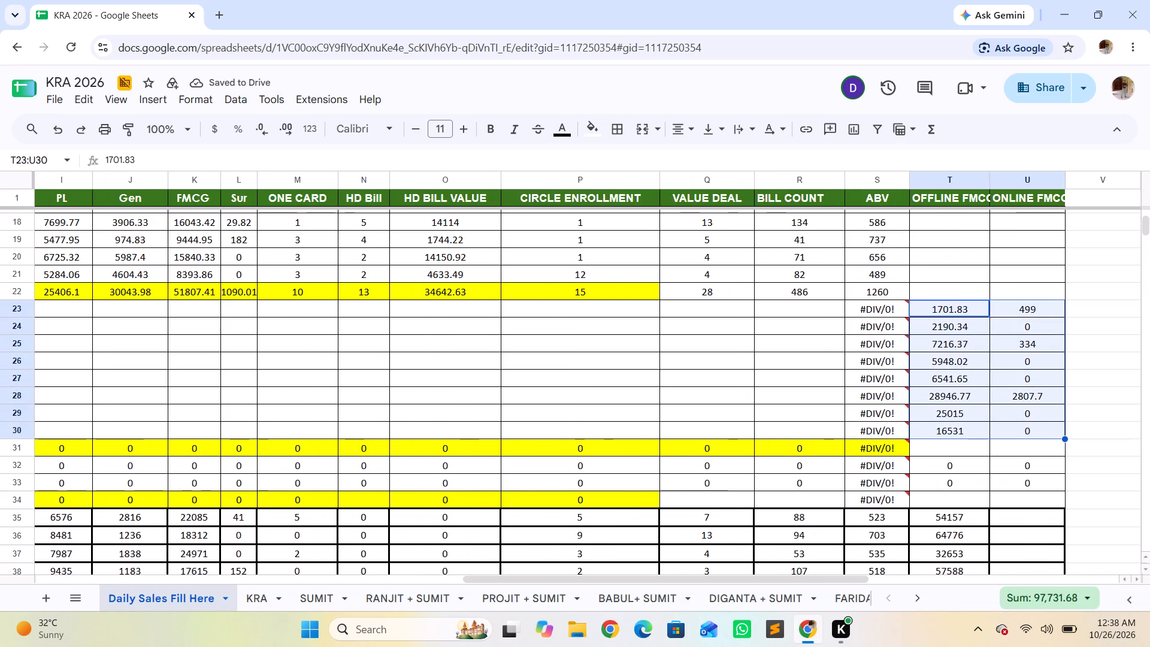
key(Delete)
In the VIP Road-Opp Pratiksha Hospital row (28), enter Offline Sales 74710.39, Pharma 45267.96 and PL 1727.71.
key(Left)
key(Left)
key(Left)
key(Left)
key(Left)
key(Left)
key(Left)
key(Left)
key(Left)
key(Left)
key(Left)
key(Left)
key(Left)
key(Left)
key(Left)
key(Left)
key(Left)
key(Left)
key(Left)
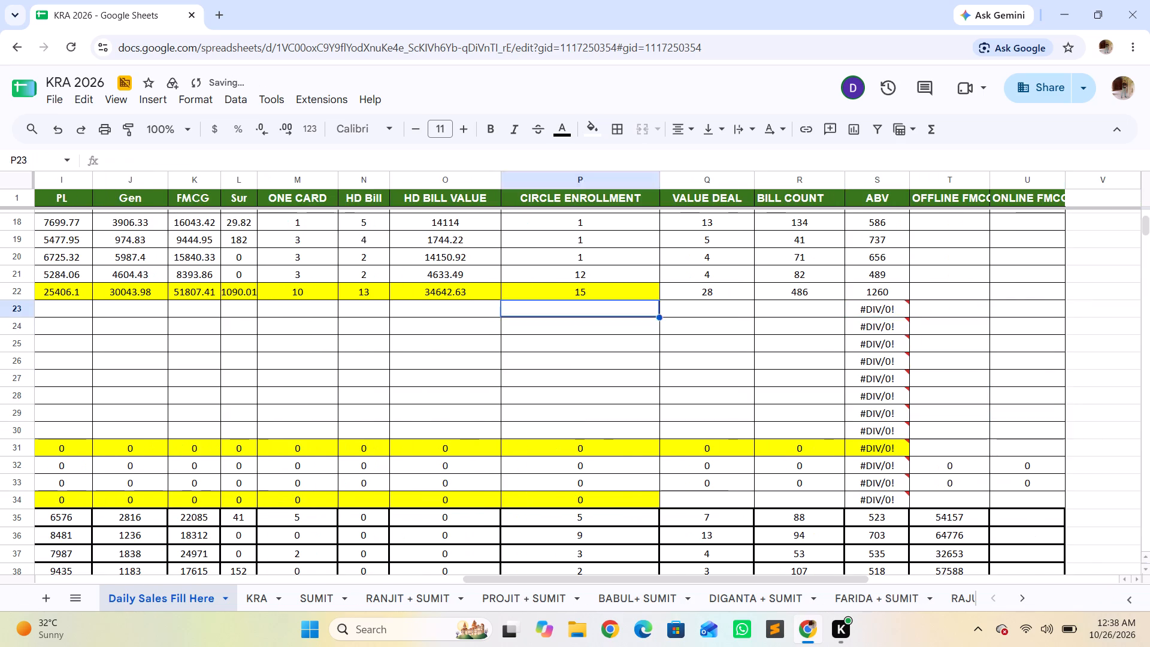
key(Right)
key(Right)
key(Right)
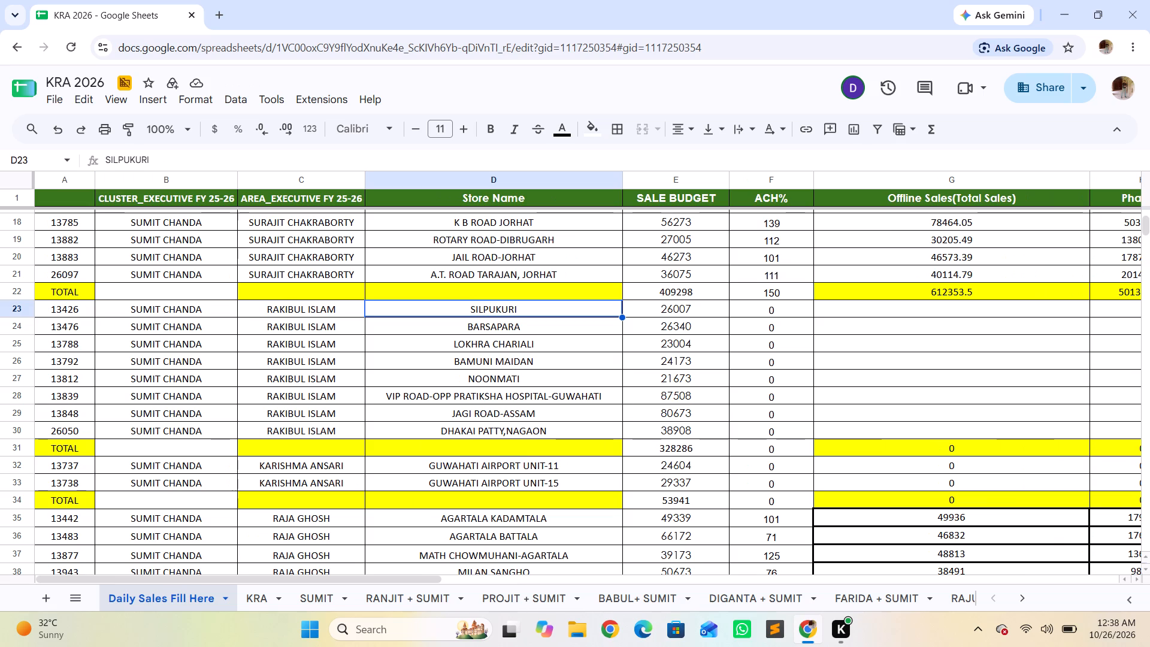
key(Down)
key(Down)
key(Down)
key(Down)
key(Down)
key(Right)
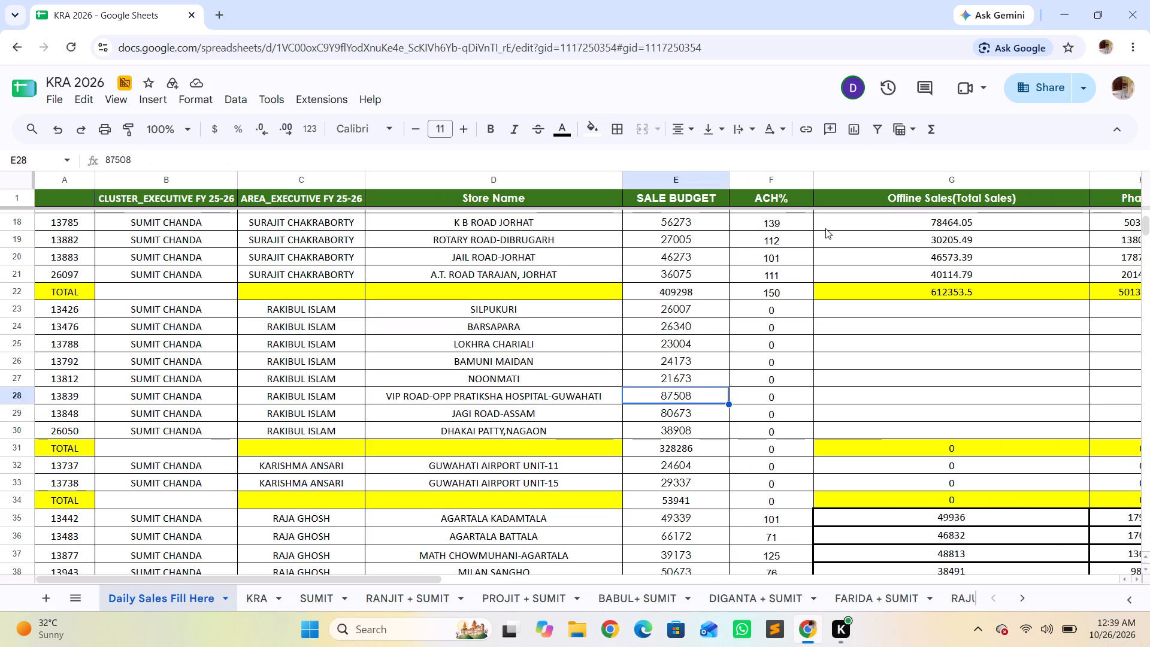
key(Right)
key(Right)
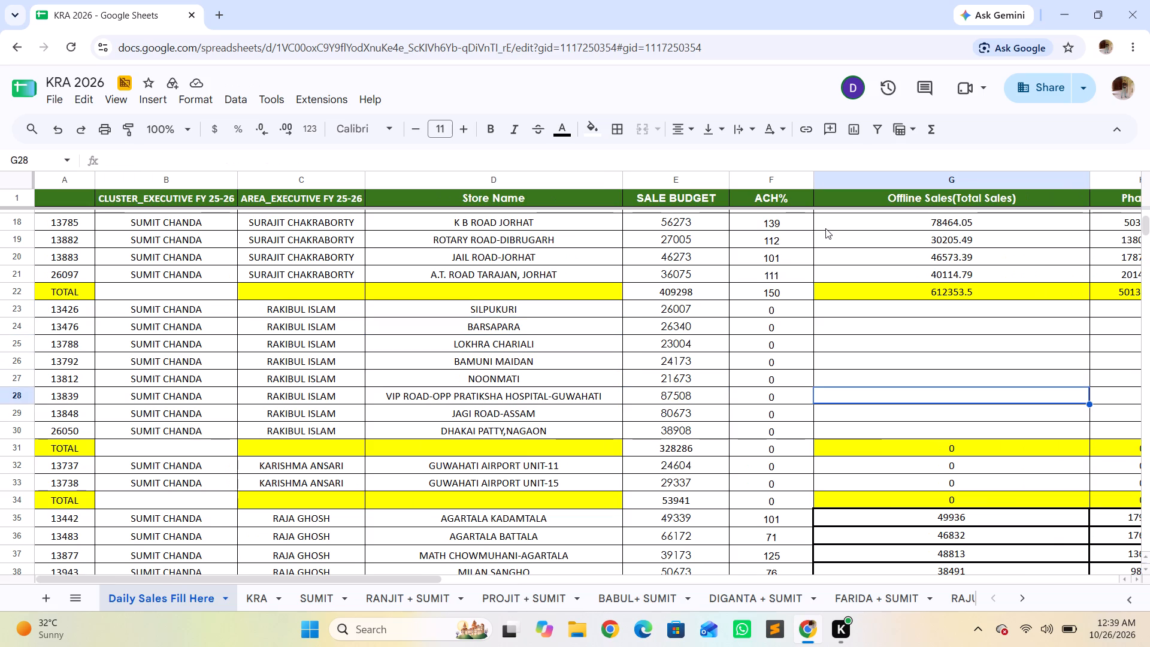
text(74710.39)
key(Right)
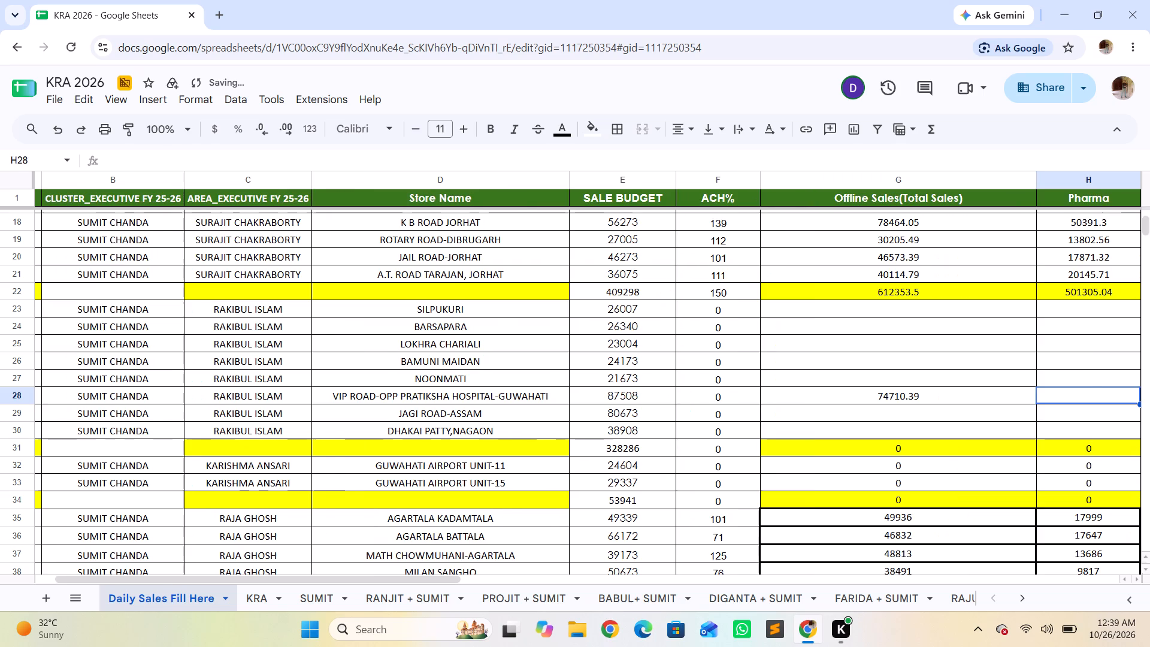
text(45267.96)
key(Right)
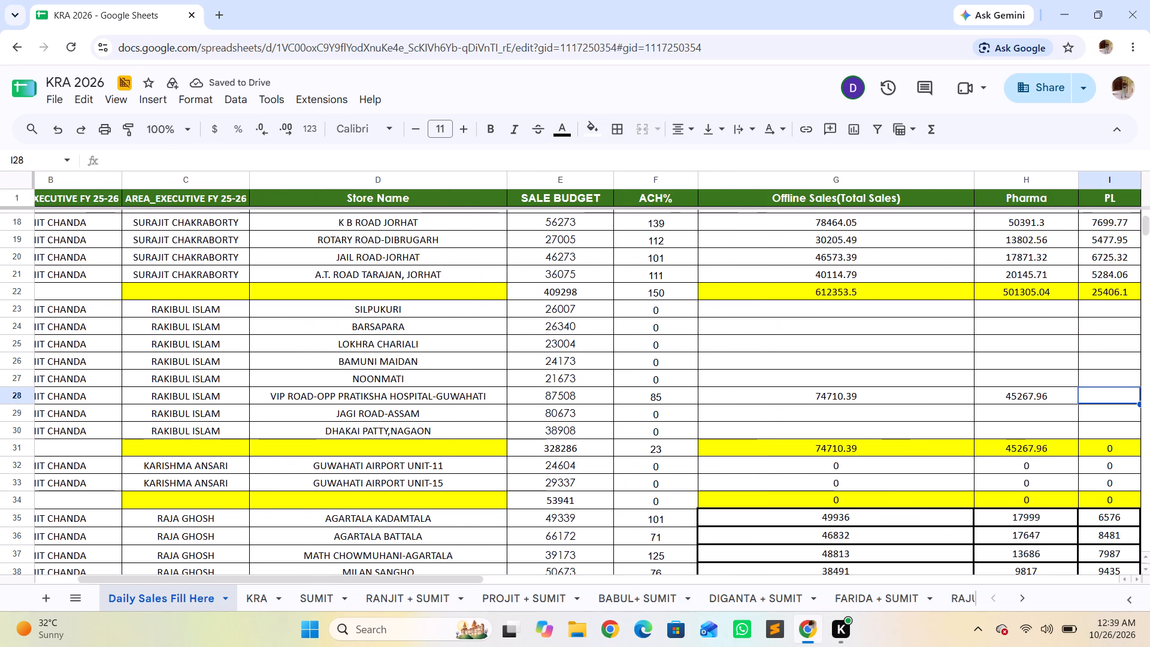
text(1727.71)
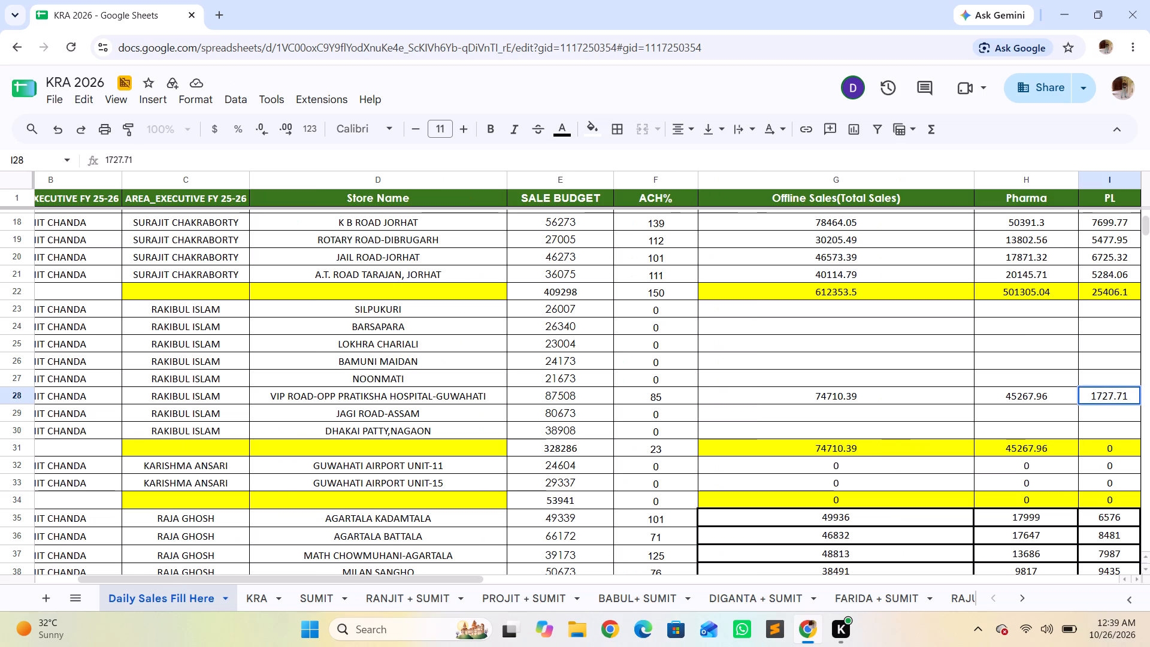
key(Right)
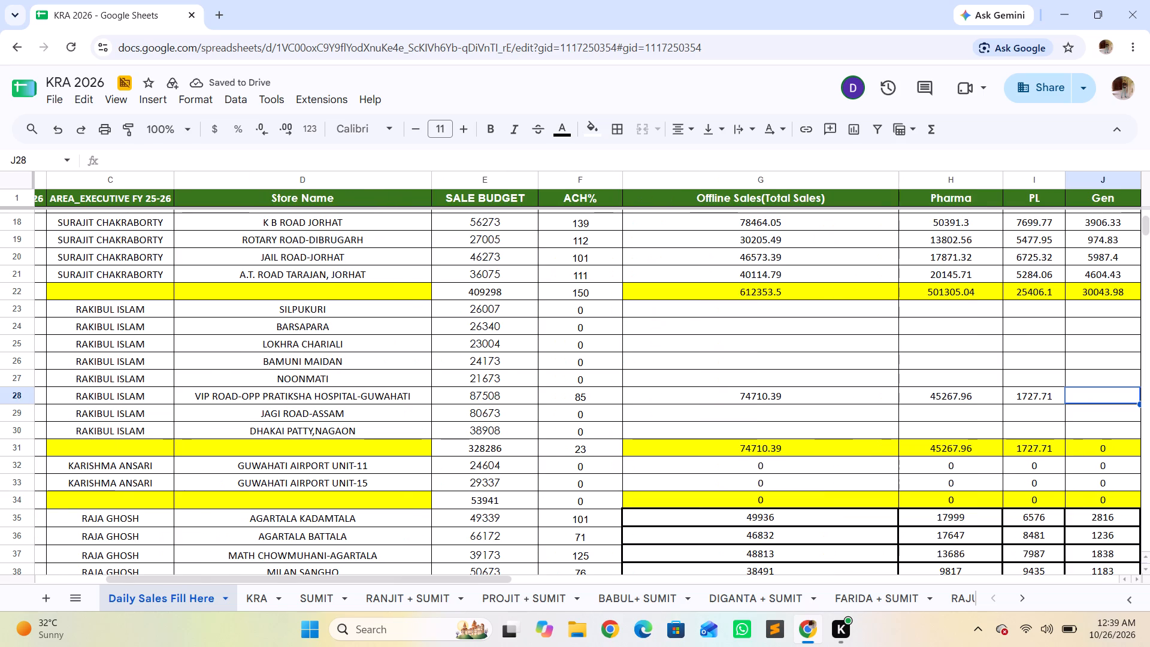
Enter Gen 969.16, FMCG 22341.79 and Sur 188.50 for the VIP Road store in row 28.
text(969.16)
key(Right)
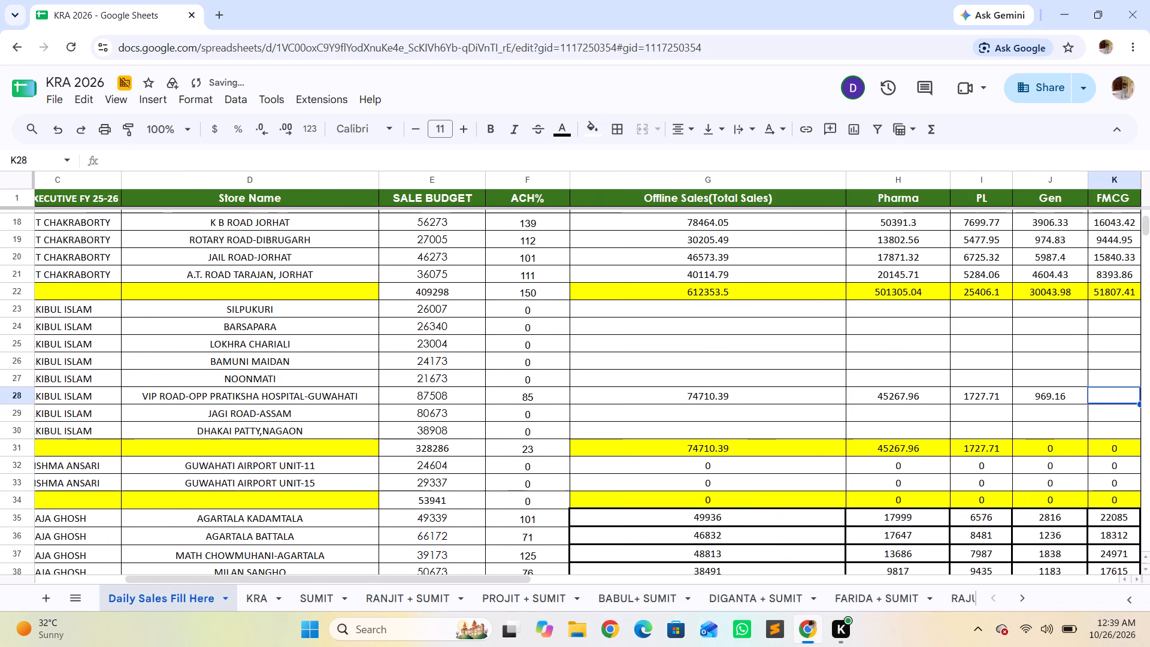
text(22341.)
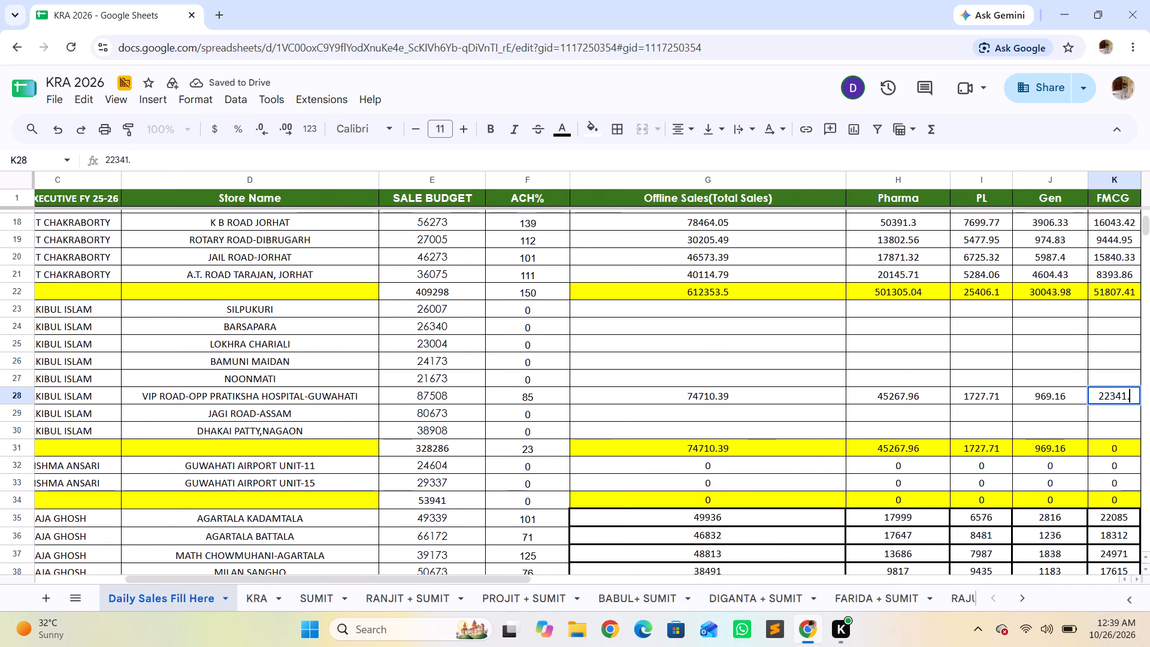
text(79)
key(Right)
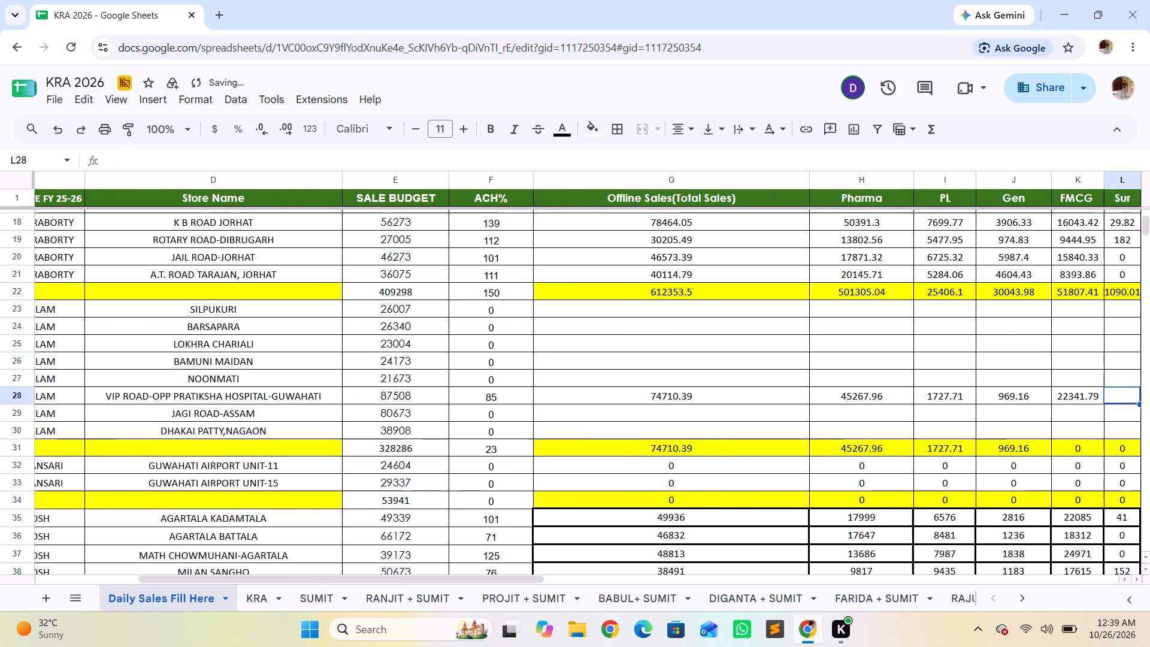
text(188.50)
key(Right)
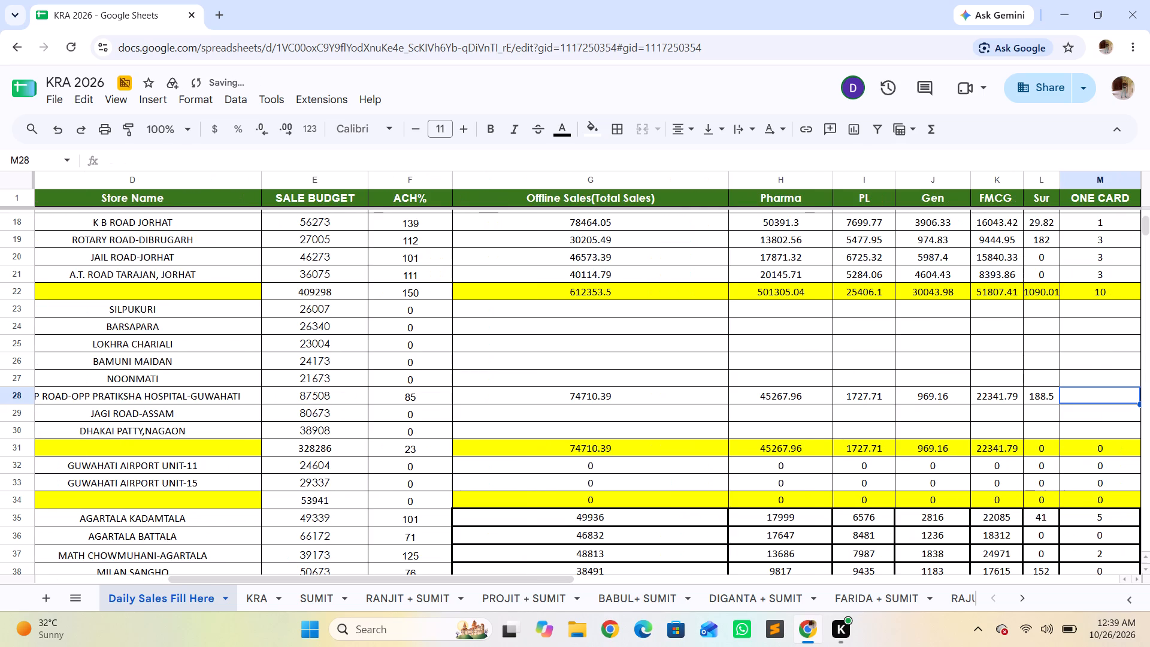
For the VIP Road store, enter One Card 0, HD Bill 0, HD Bill Value 0, Circle Enrollment 1, Value Deal 2 and Bill Count 123.
key(0)
key(Right)
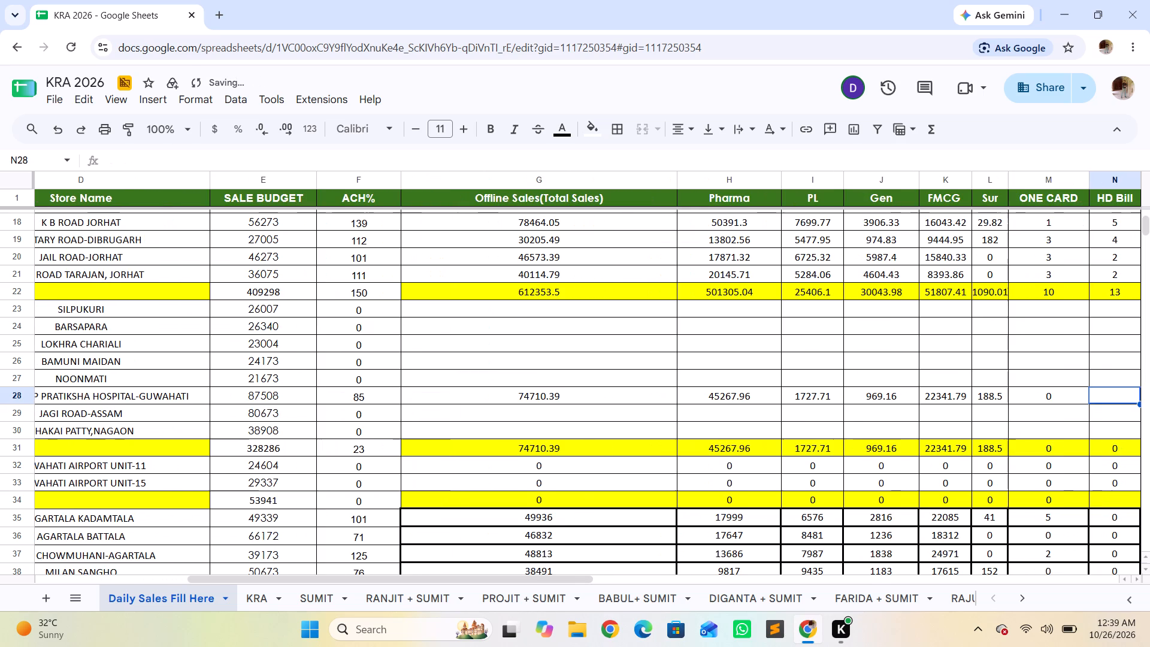
key(0)
key(Right)
key(0)
key(Right)
key(1)
key(Right)
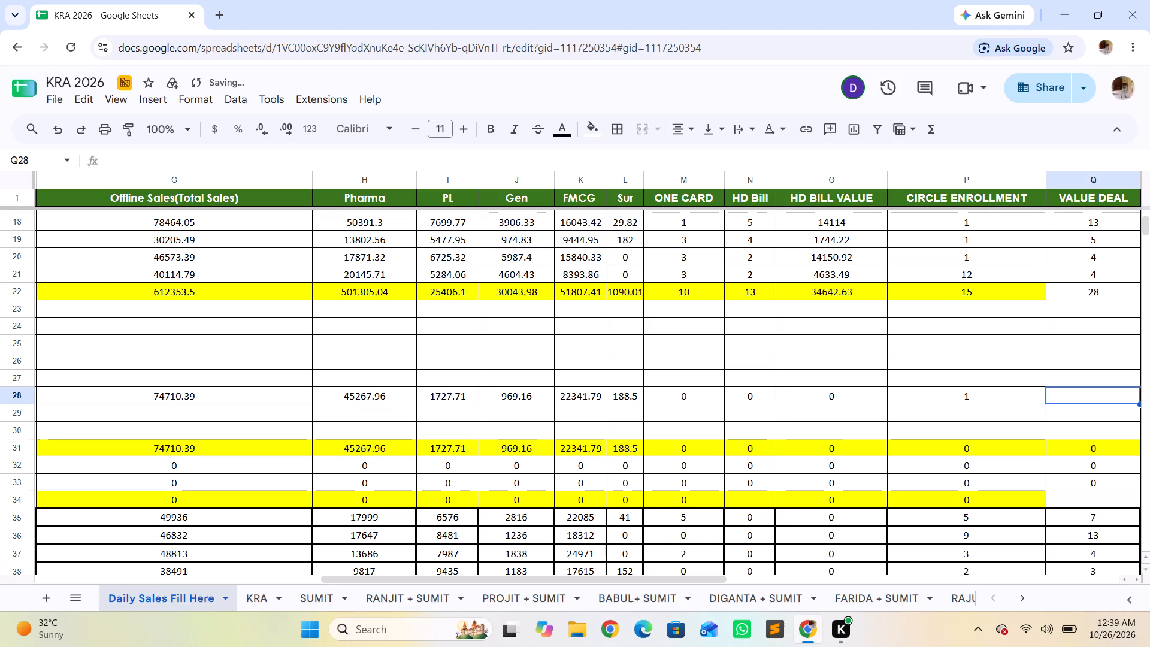
key(2)
key(Right)
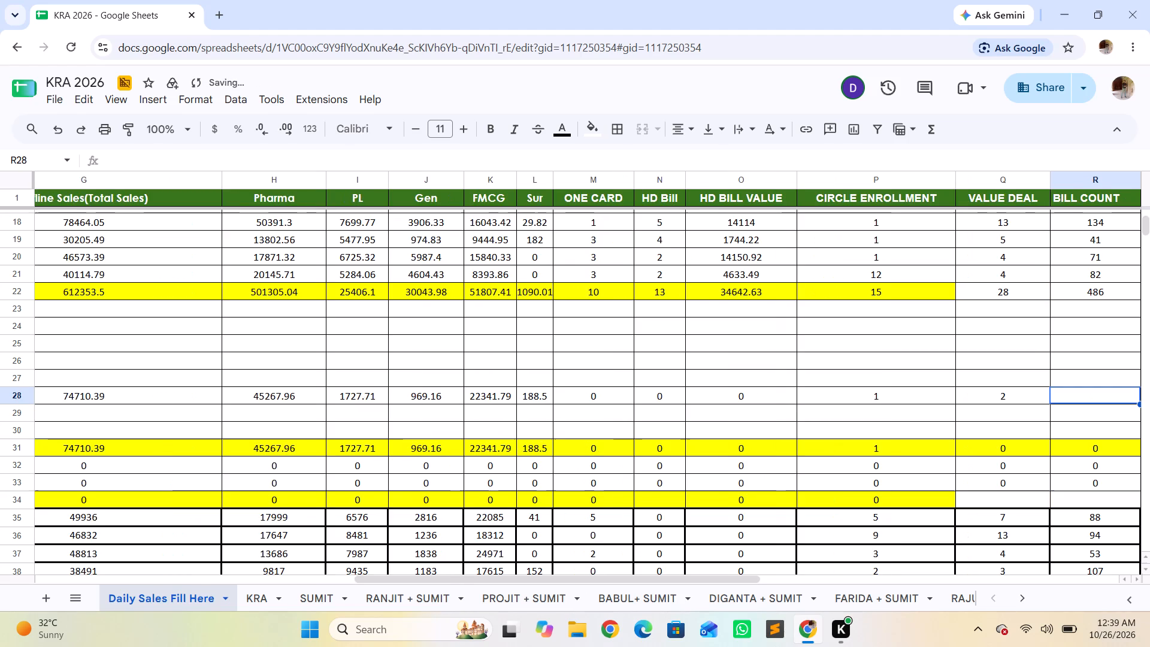
text(123)
key(Right)
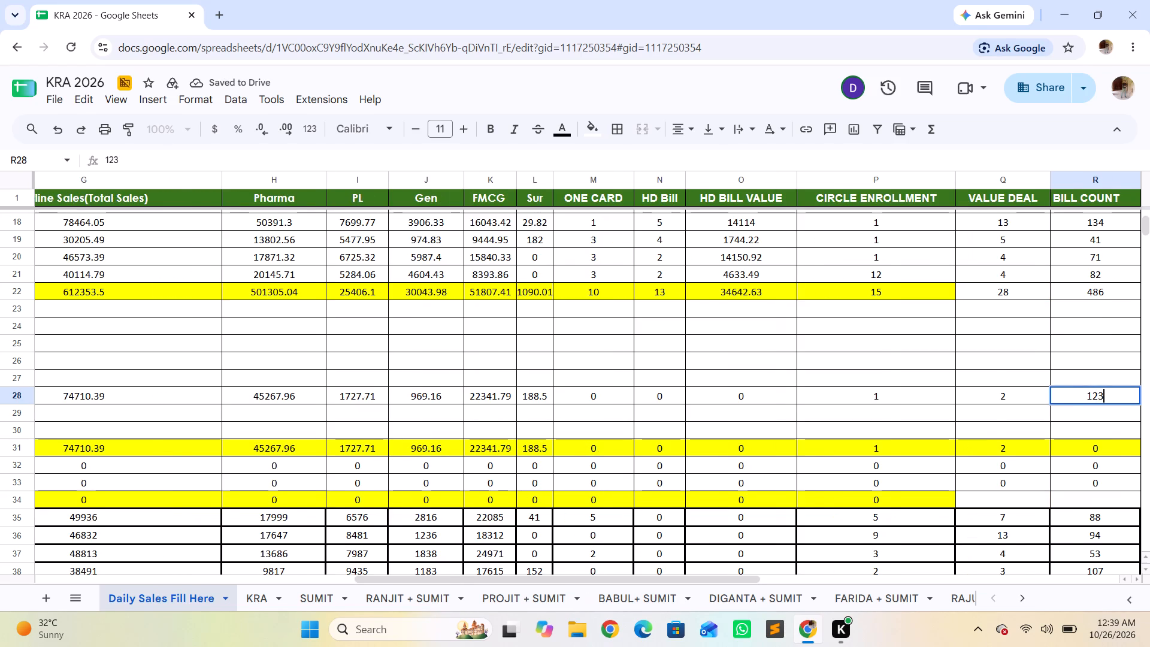
key(Right)
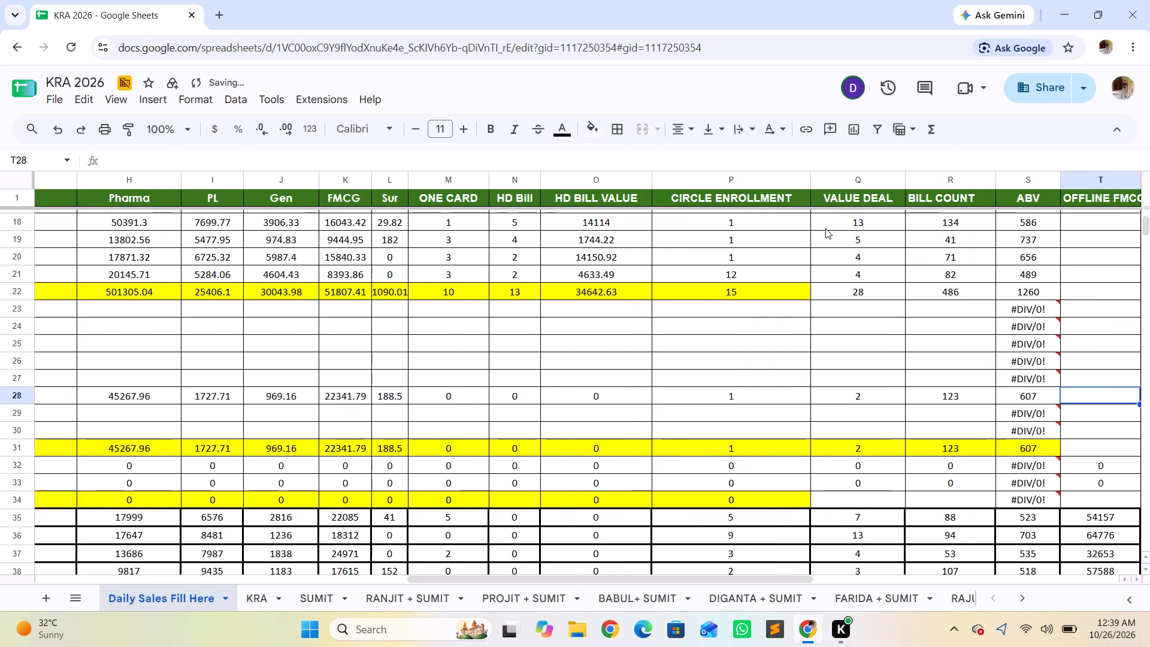
Enter offline FMCG 21618.04 and online FMCG 723.75 for the VIP Road store in row 28.
text(21618.04)
key(Right)
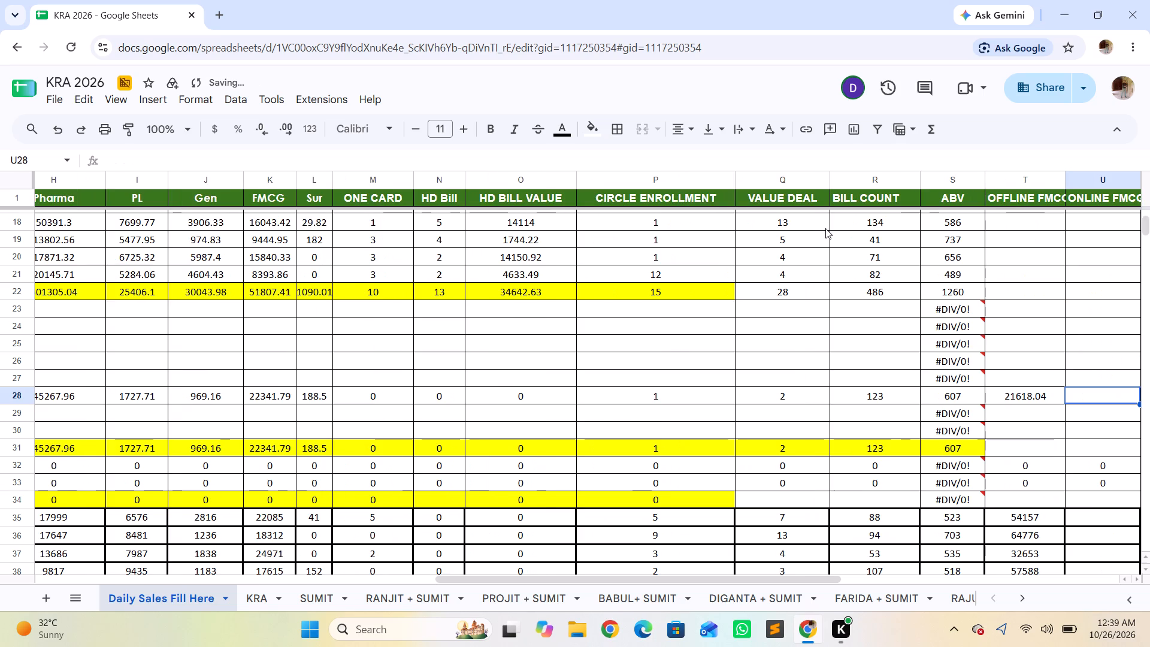
text(723.75)
key(Right)
In the Noonmati store row (27), enter Offline Sales 10416.22, Pharma 3416.94 and PL 1949.48.
key(Left)
key(Left)
key(Left)
key(Left)
key(Left)
key(Left)
key(Left)
key(Left)
key(Left)
key(Left)
key(Left)
key(Left)
key(Left)
key(Left)
key(Left)
key(Left)
key(Left)
key(Left)
key(Left)
key(Left)
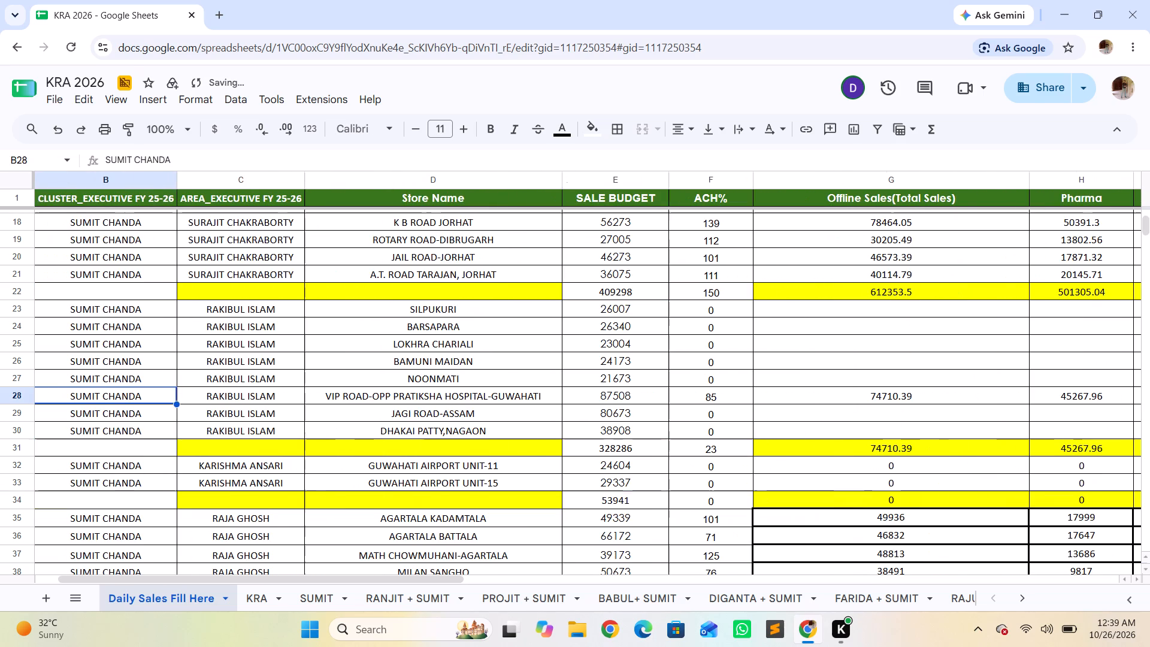
key(Right)
key(Right)
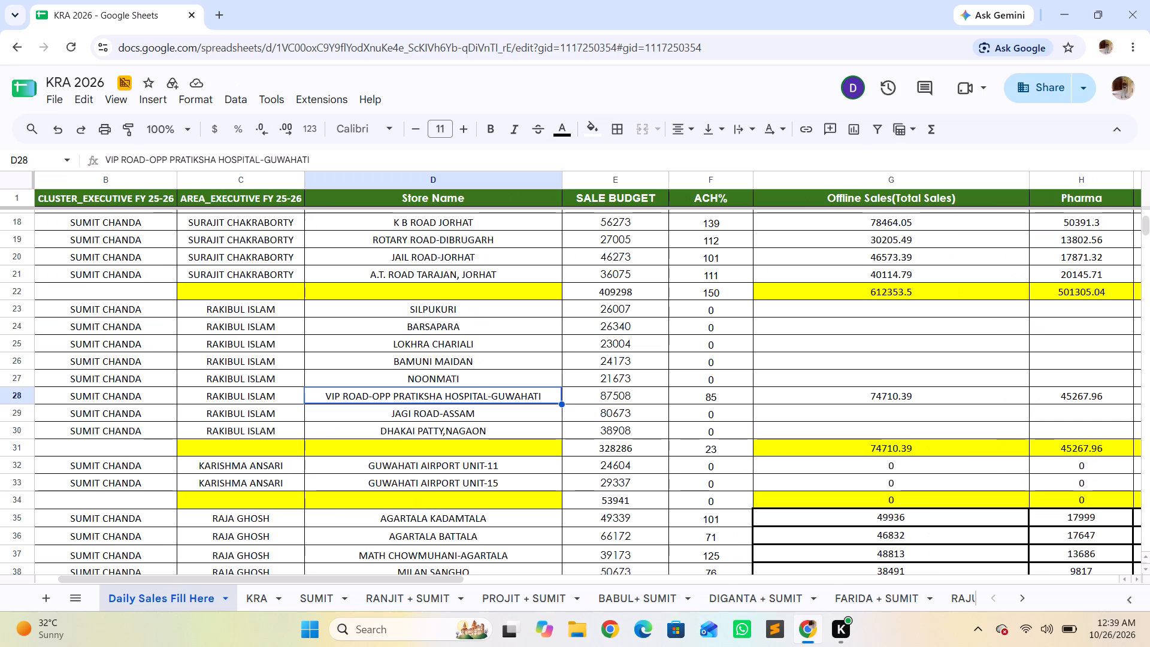
key(Up)
key(Right)
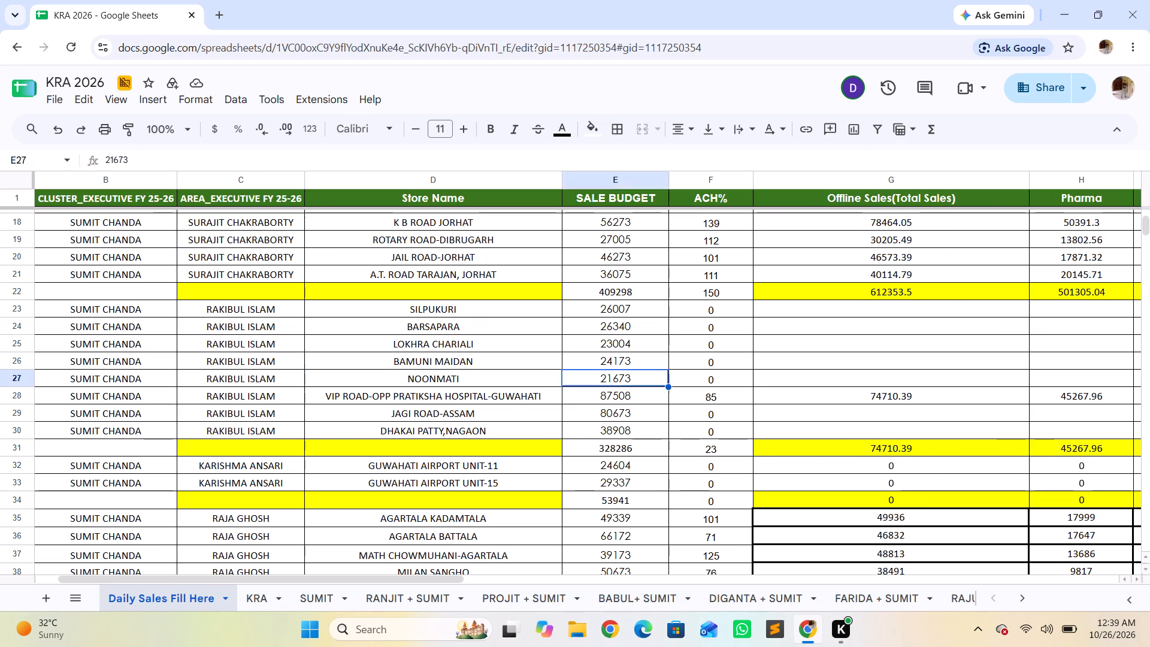
key(Right)
key(Right)
text(10416.22)
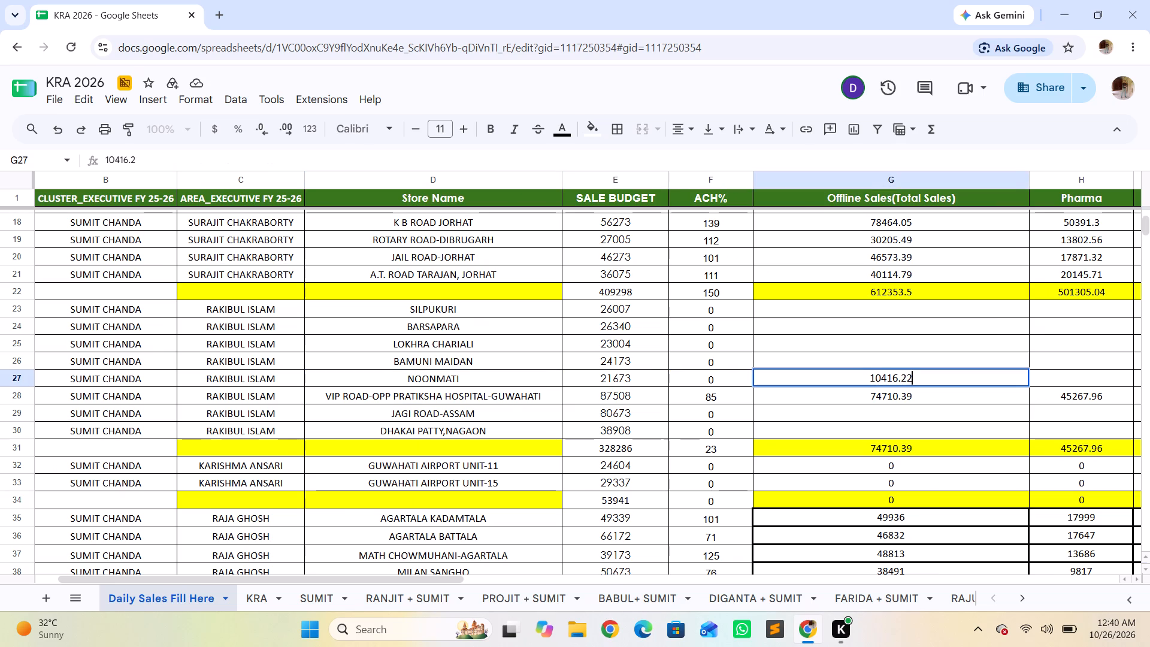
key(Right)
text(3416.94)
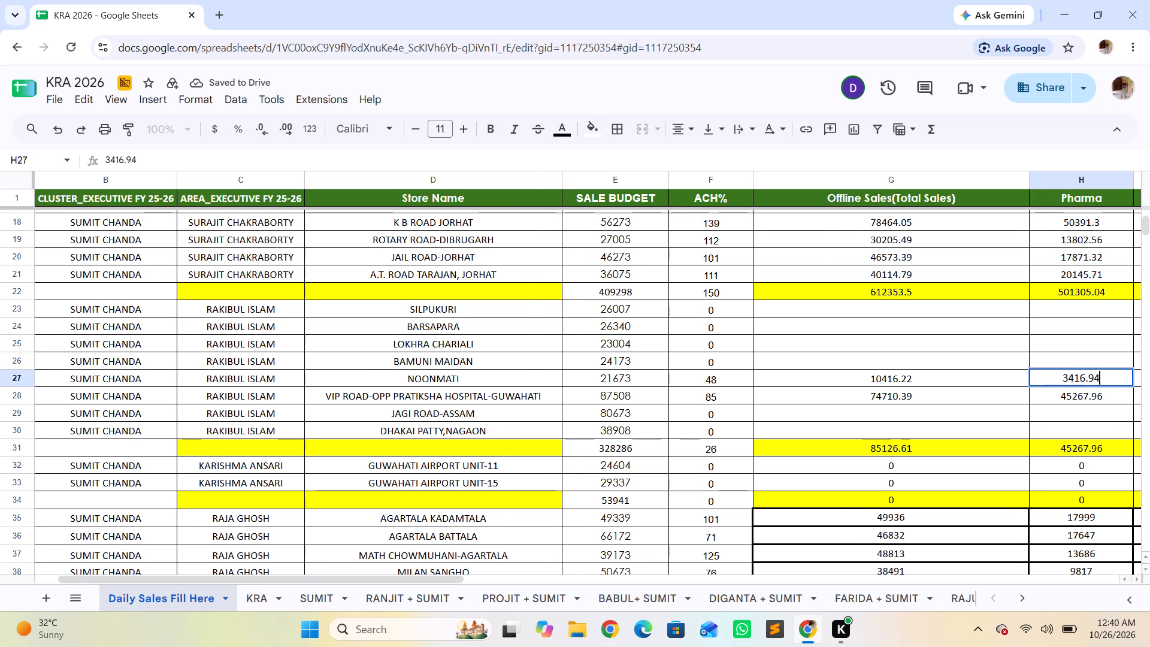
key(Right)
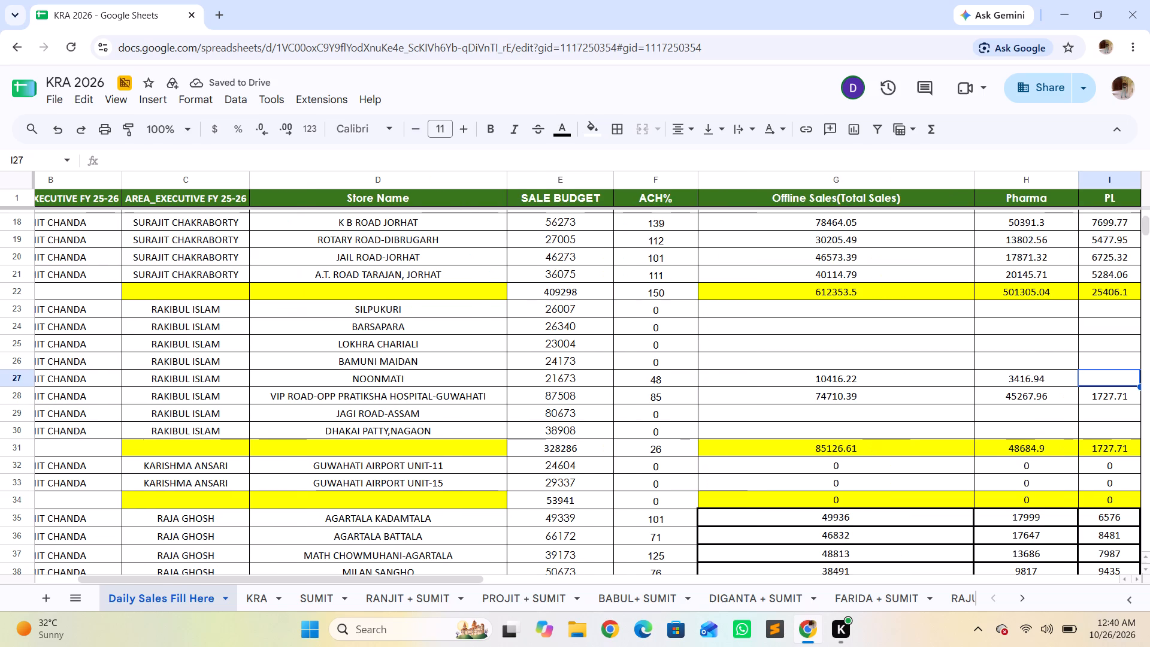
text(1949.48)
key(Right)
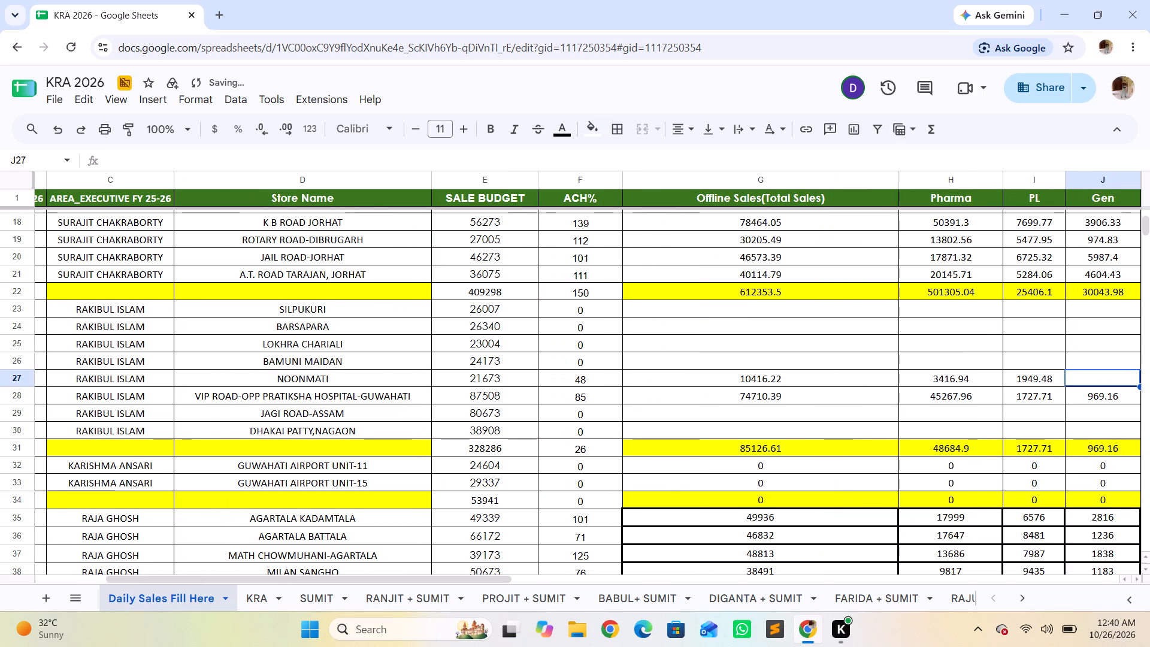
Enter Gen 486.29, FMCG 4522.21 and Sur 41.30 for the Noonmati store in row 27, copying the FMCG value for reuse.
text(486.29)
key(Right)
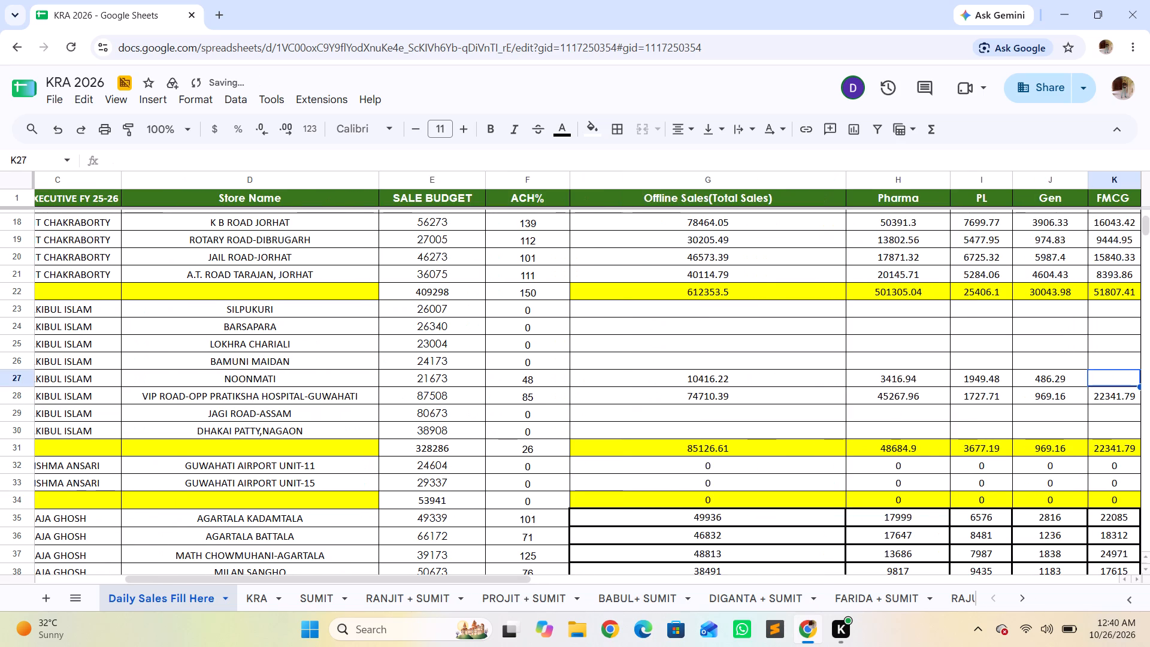
text(45)
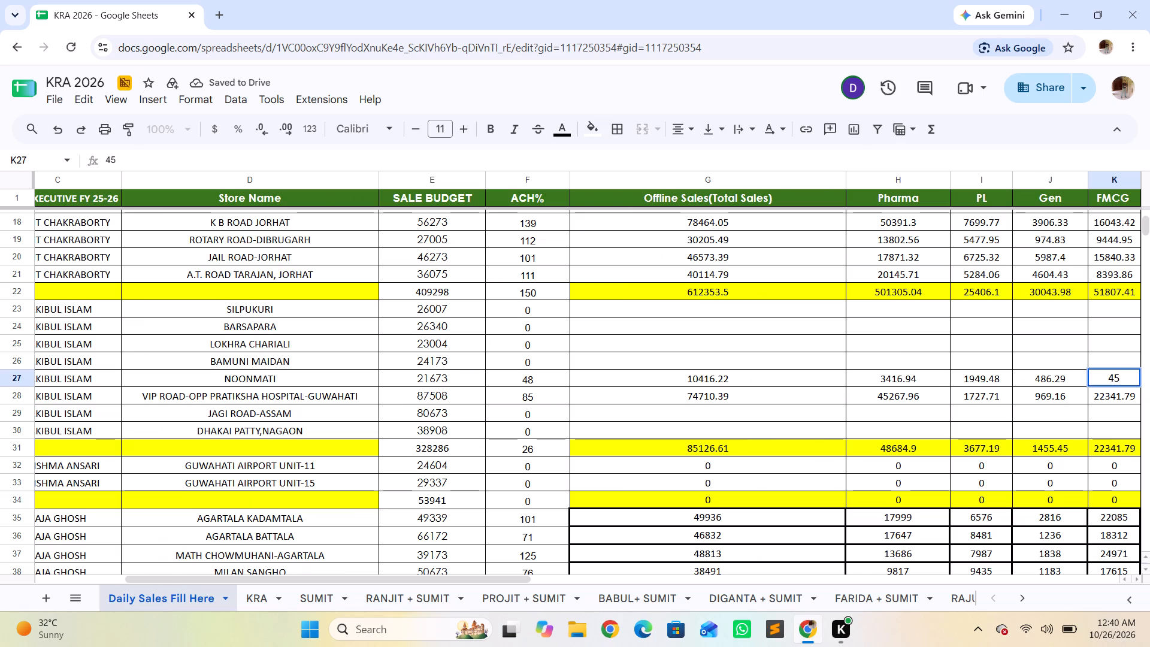
text(22.21)
key(Right)
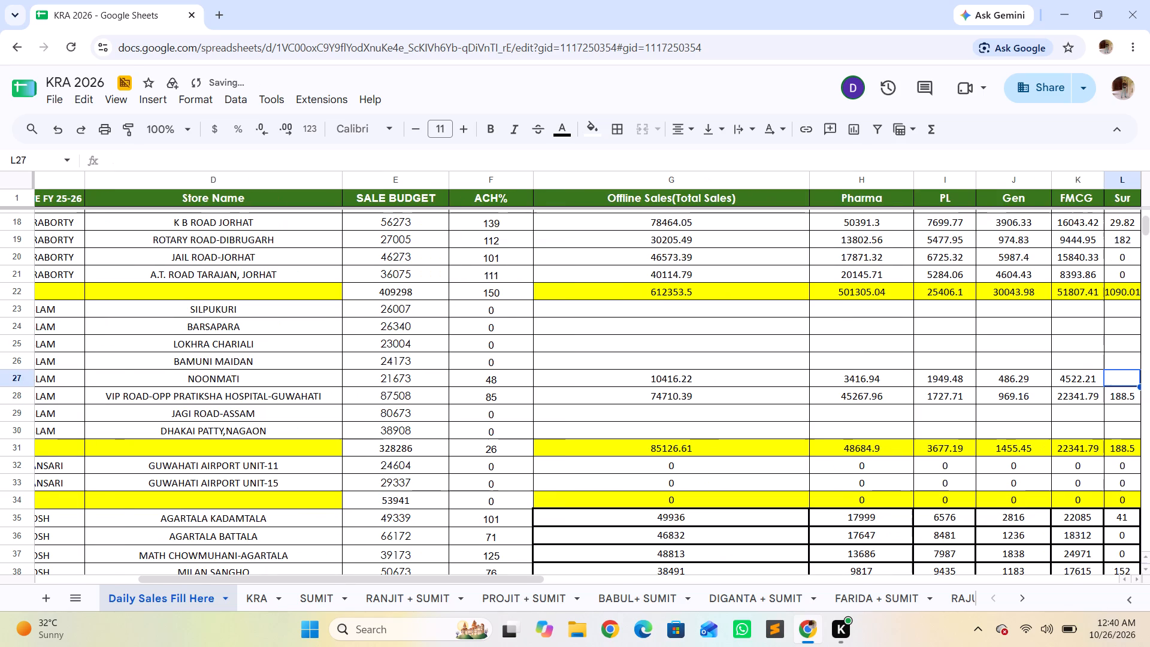
key(Left)
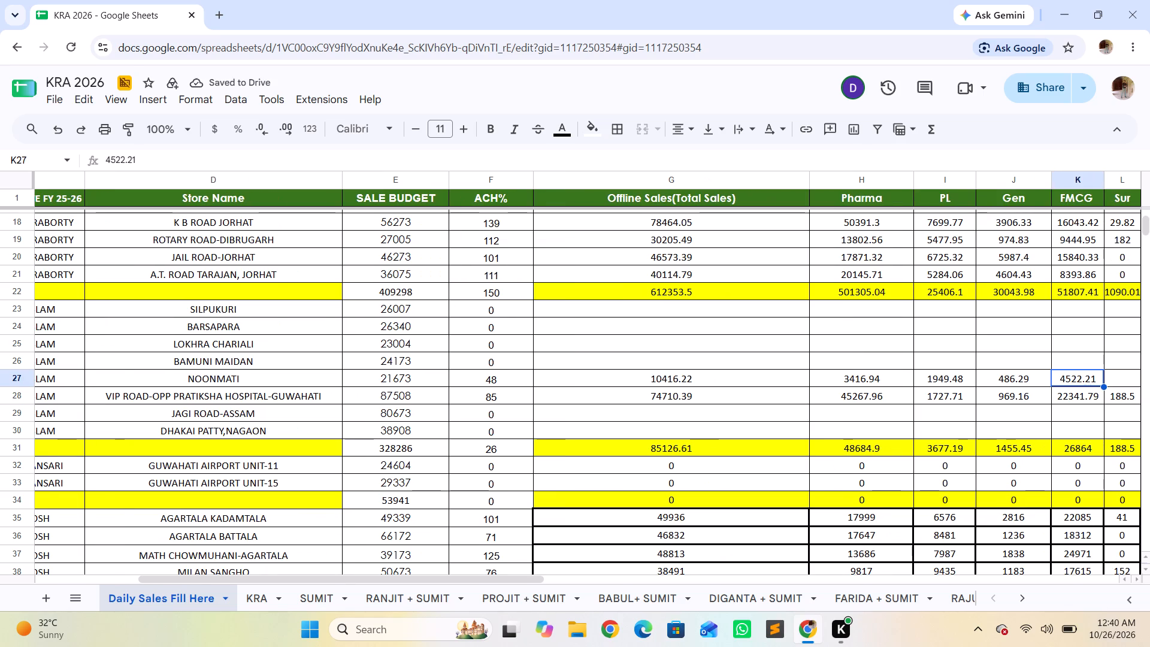
key(ctrl+c)
key(Right)
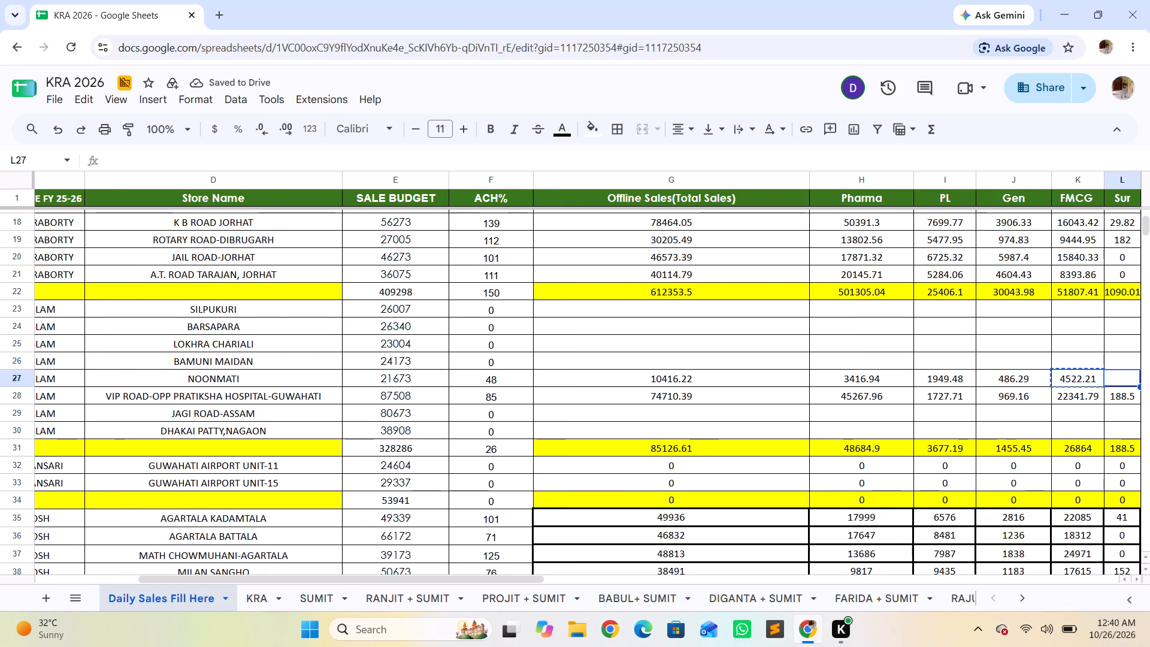
text(41.)
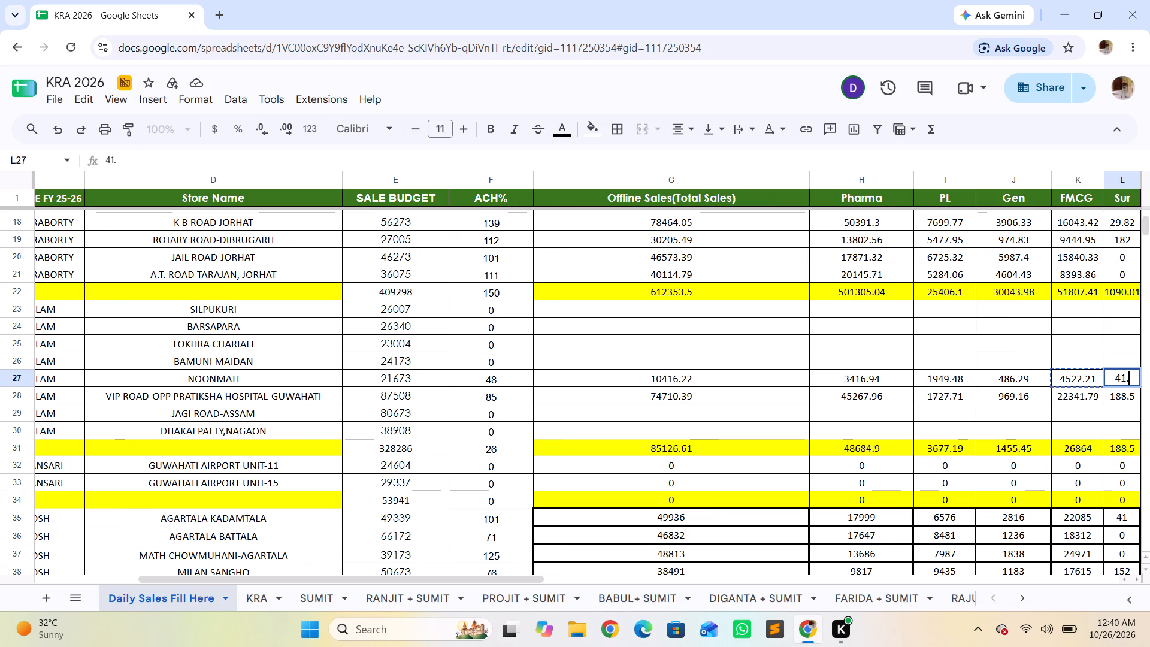
text(30)
key(Right)
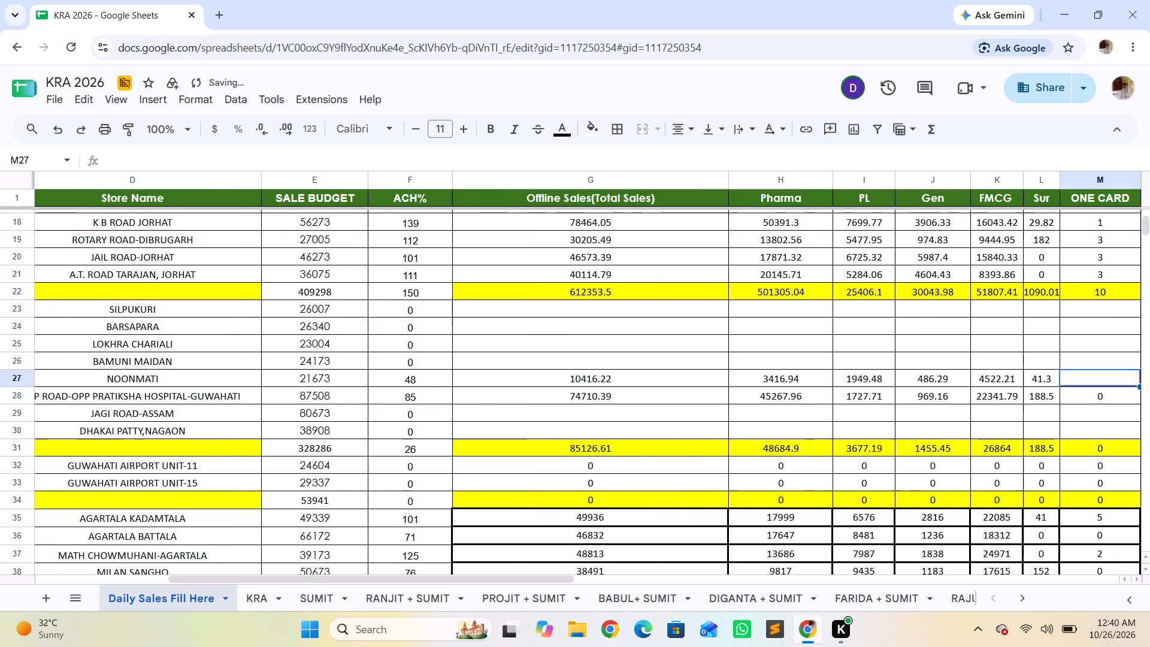
For the Noonmati store, enter One Card 0, HD Bill 0, HD Bill Value 0, Circle Enrollment 0, Value Deal 3 and Bill Count 36.
key(0)
key(Right)
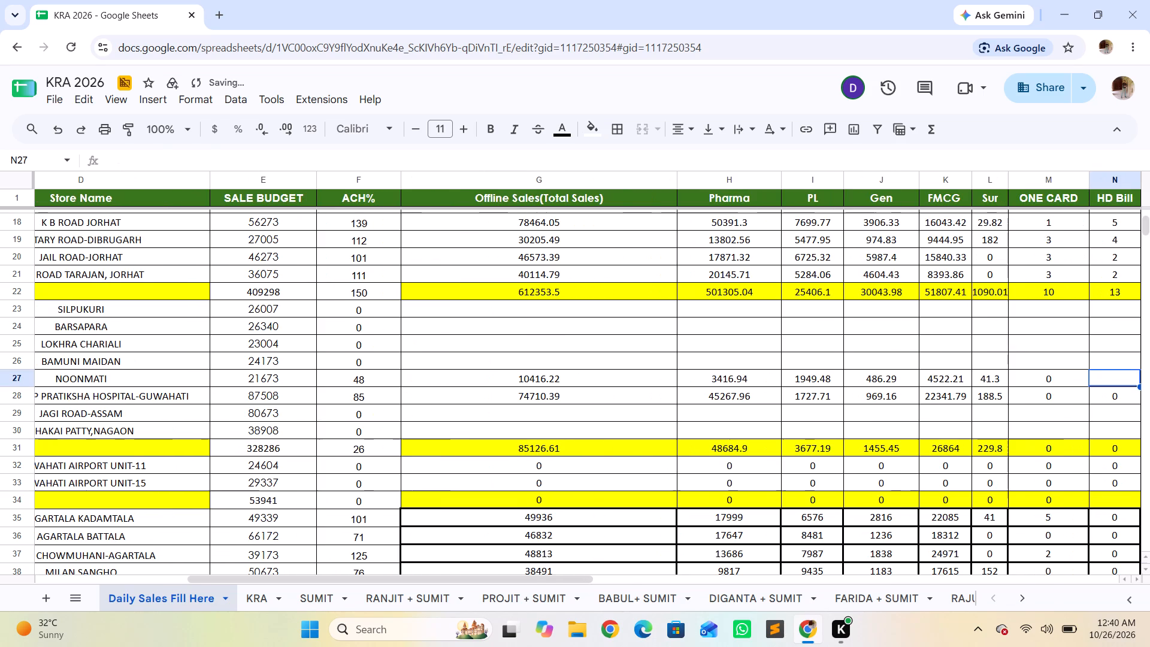
key(0)
key(Right)
key(0)
key(Right)
key(0)
key(Right)
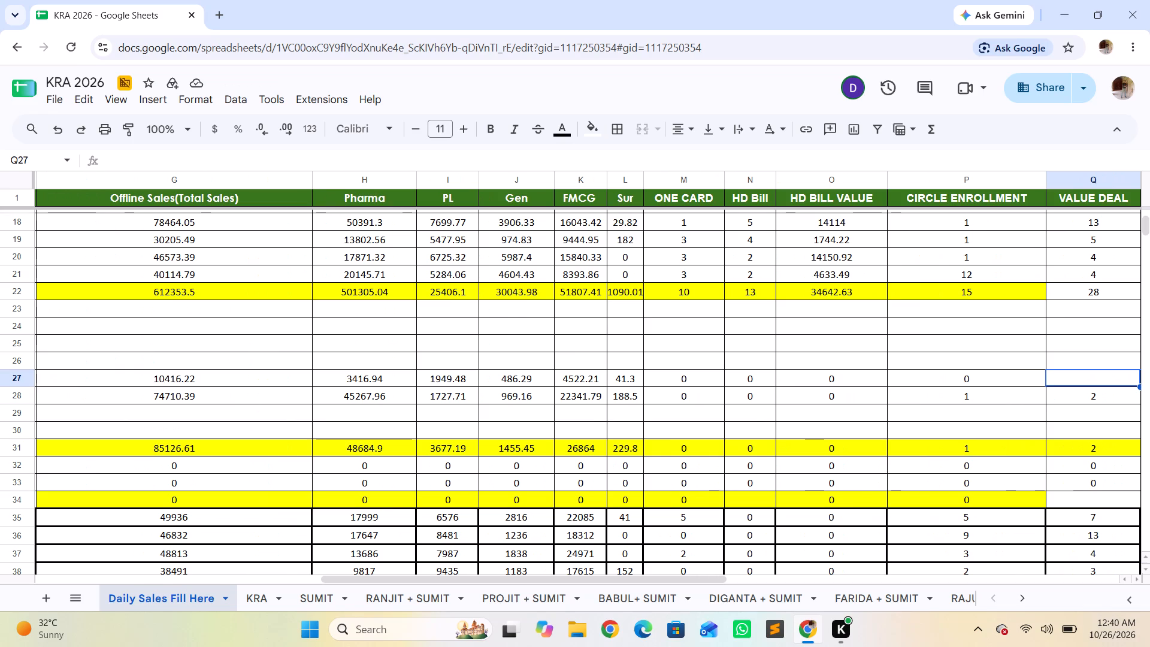
key(3)
key(Right)
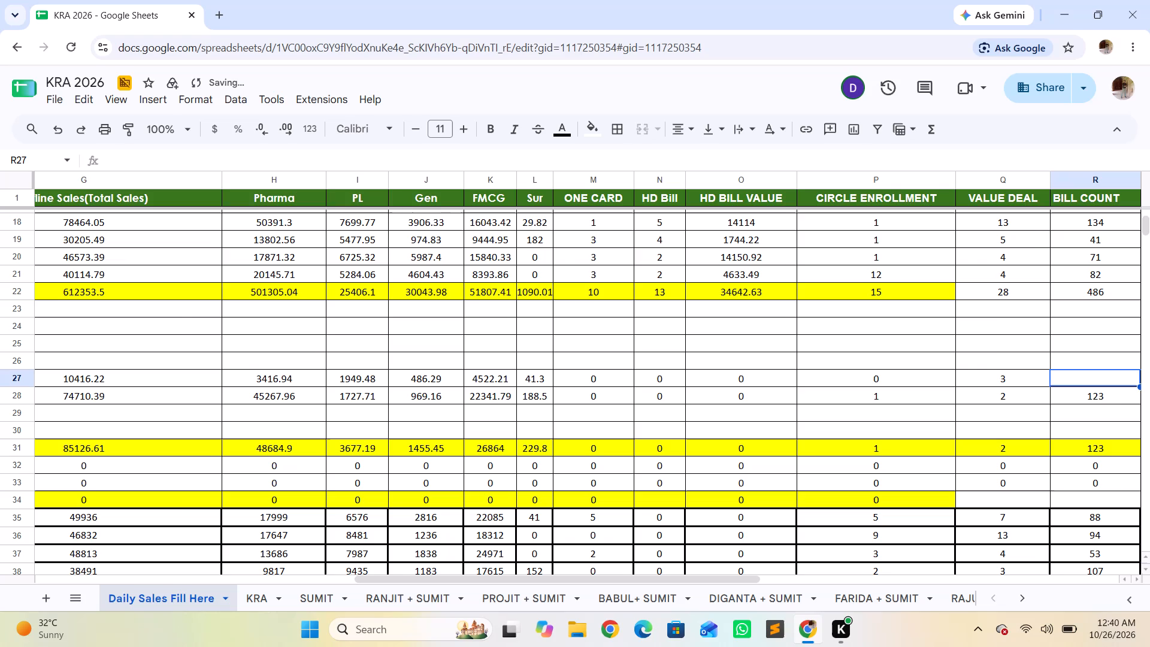
text(36)
key(Right)
Paste the copied FMCG value 4522.21 as Noonmati's offline FMCG and enter 0 for its online FMCG.
key(Right)
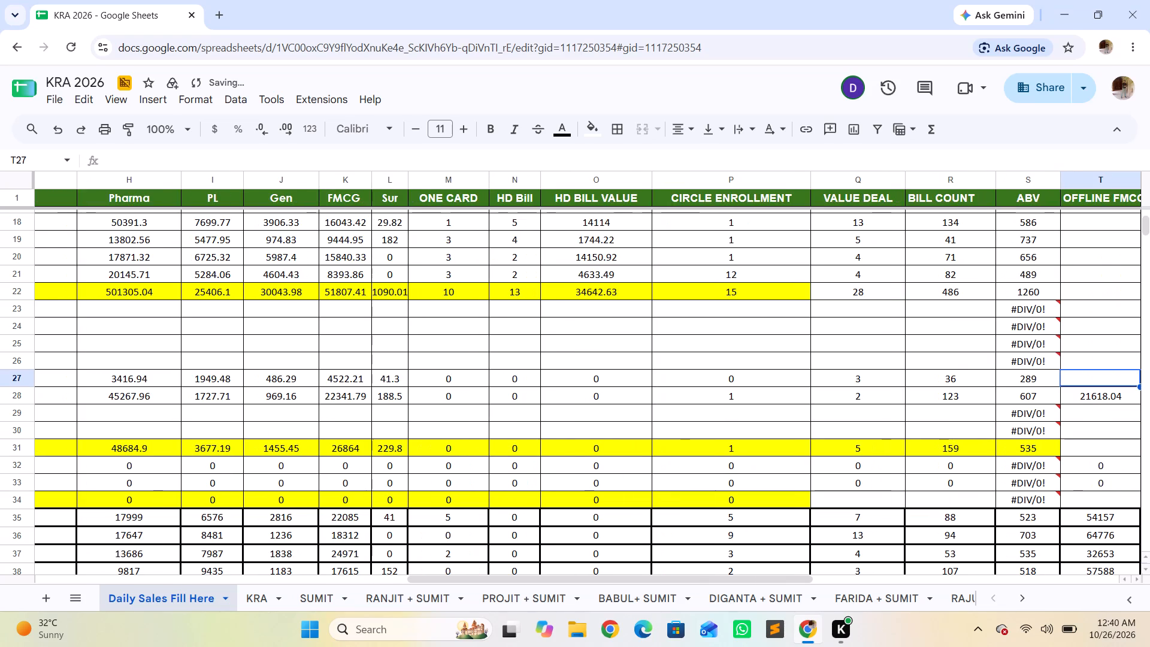
key(ctrl+v)
key(Right)
key(0)
key(Right)
In the Dhakai Patty, Nagaon store row (30), enter Offline Sales 45408, Pharma 18970 and PL 2813.
key(Left)
key(Left)
key(Left)
key(Left)
key(Left)
key(Left)
key(Left)
key(Left)
key(Left)
key(Left)
key(Left)
key(Left)
key(Left)
key(Left)
key(Left)
key(Left)
key(Left)
key(Left)
key(Left)
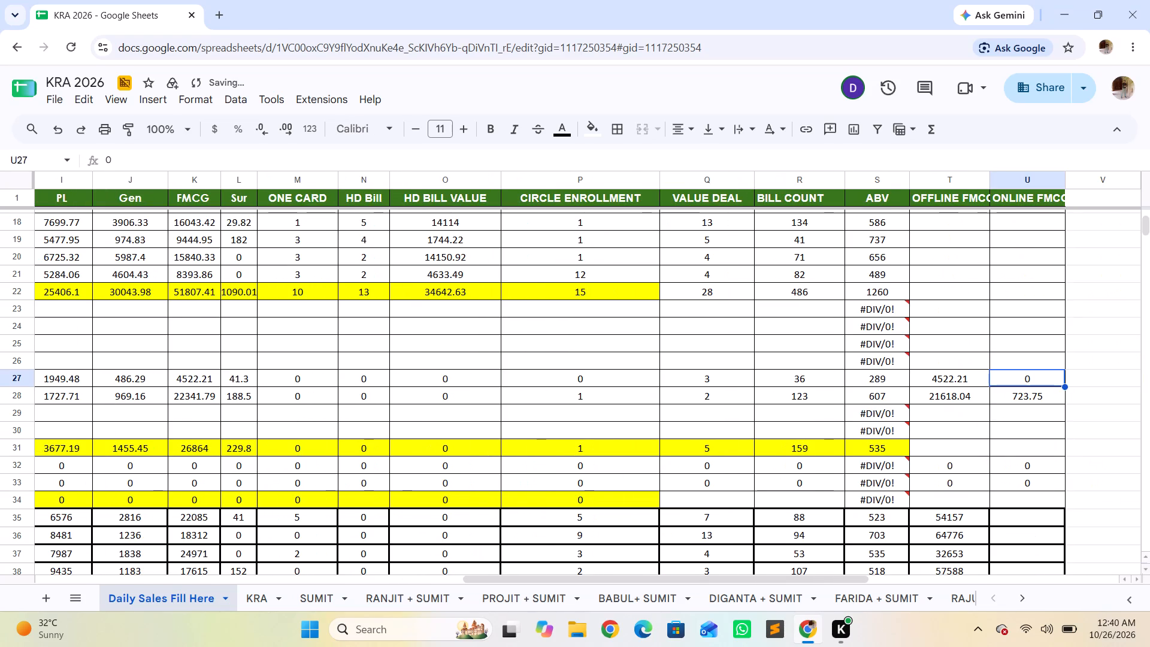
key(Right)
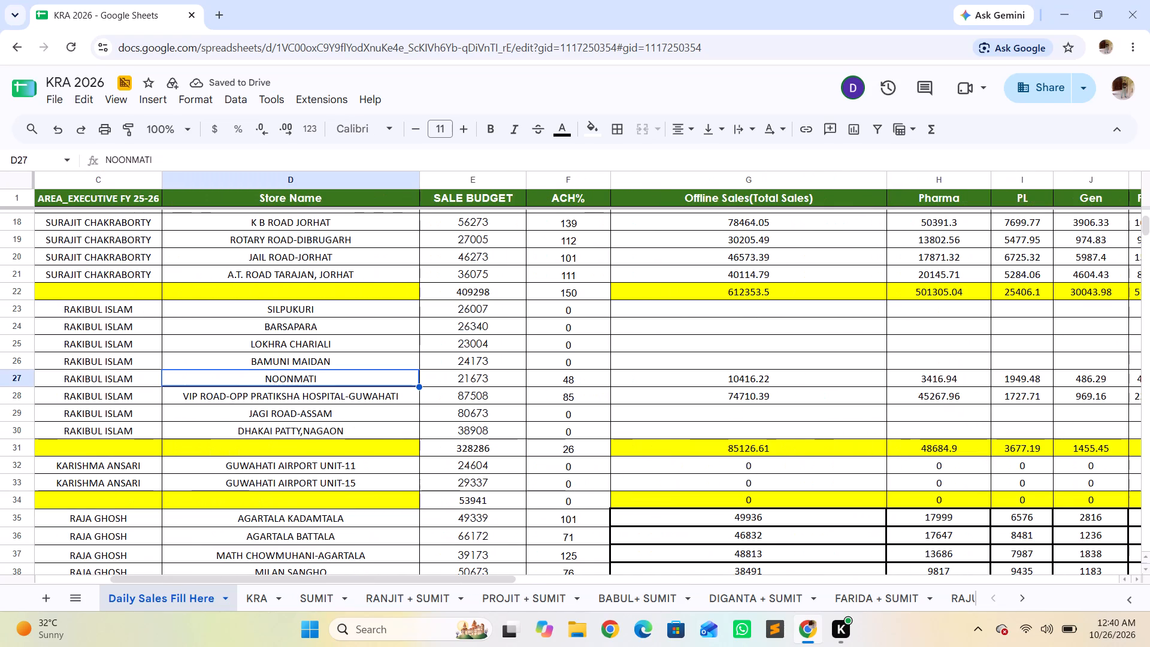
key(Down)
key(Down)
key(Down)
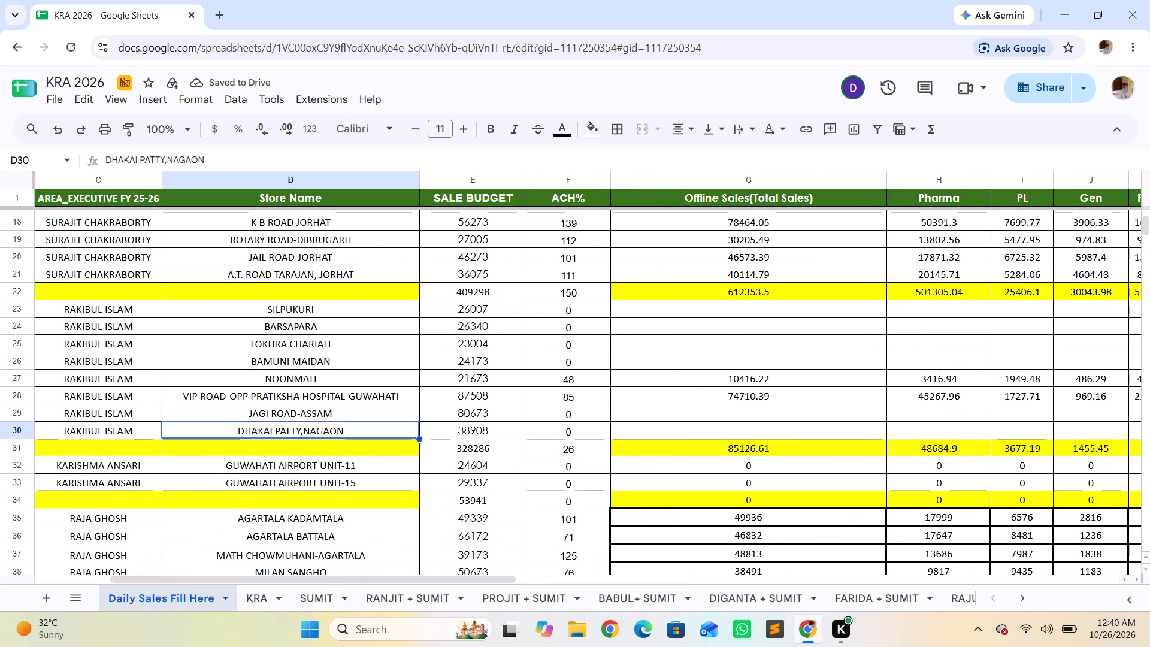
key(Right)
key(Right)
key(Right)
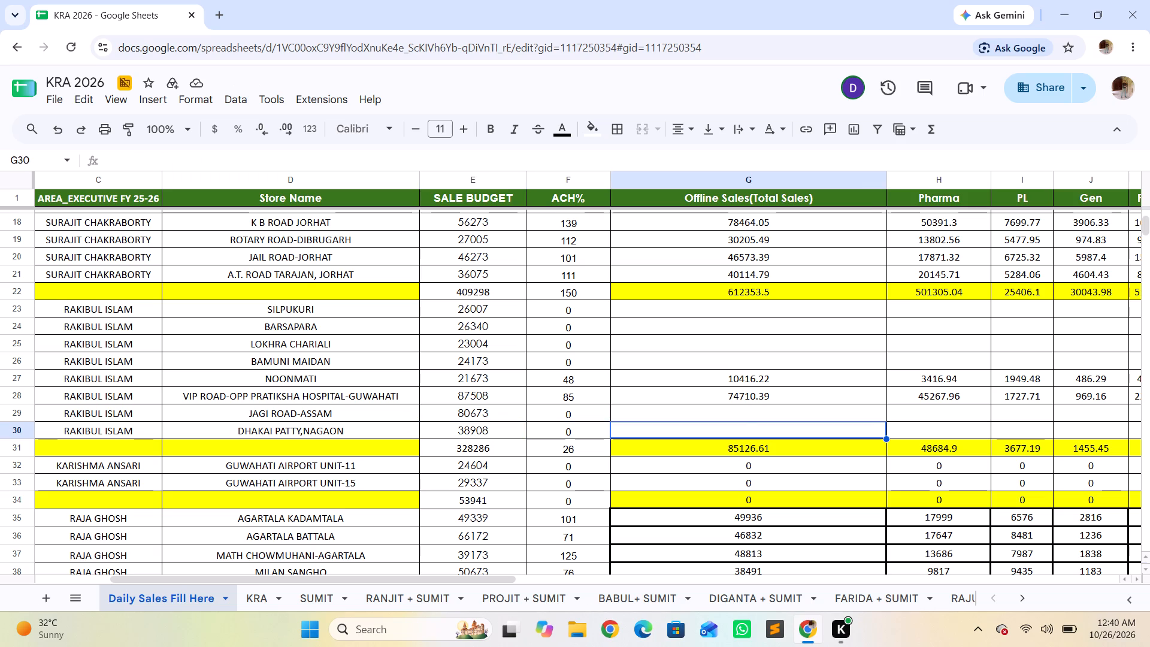
text(45408)
key(Right)
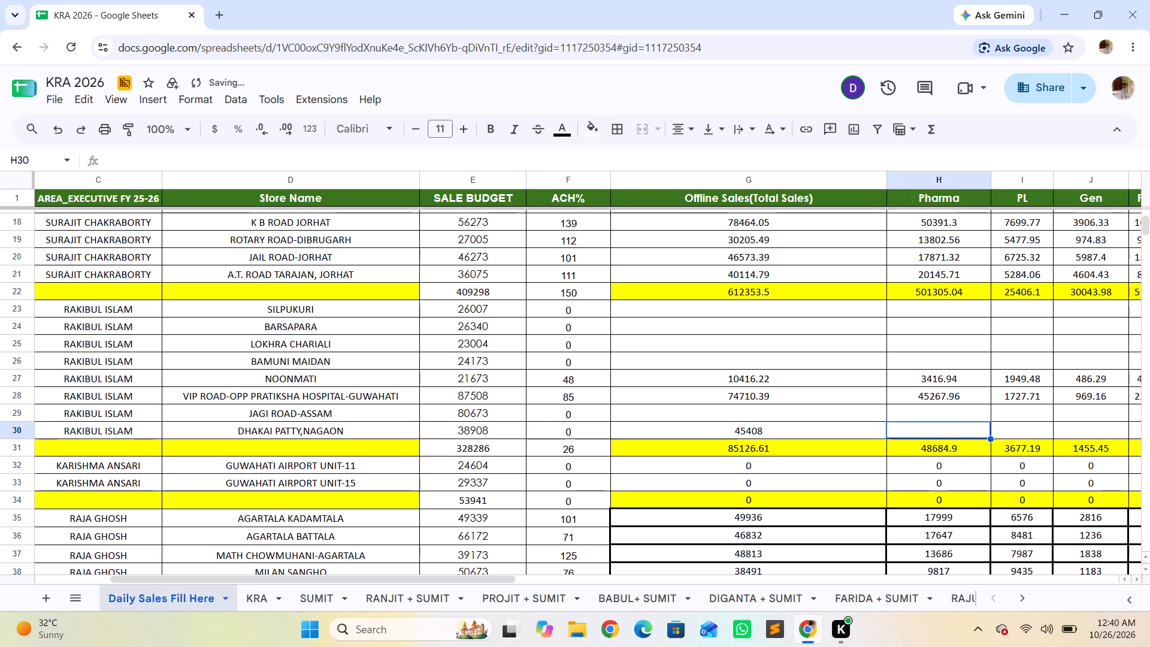
text(189)
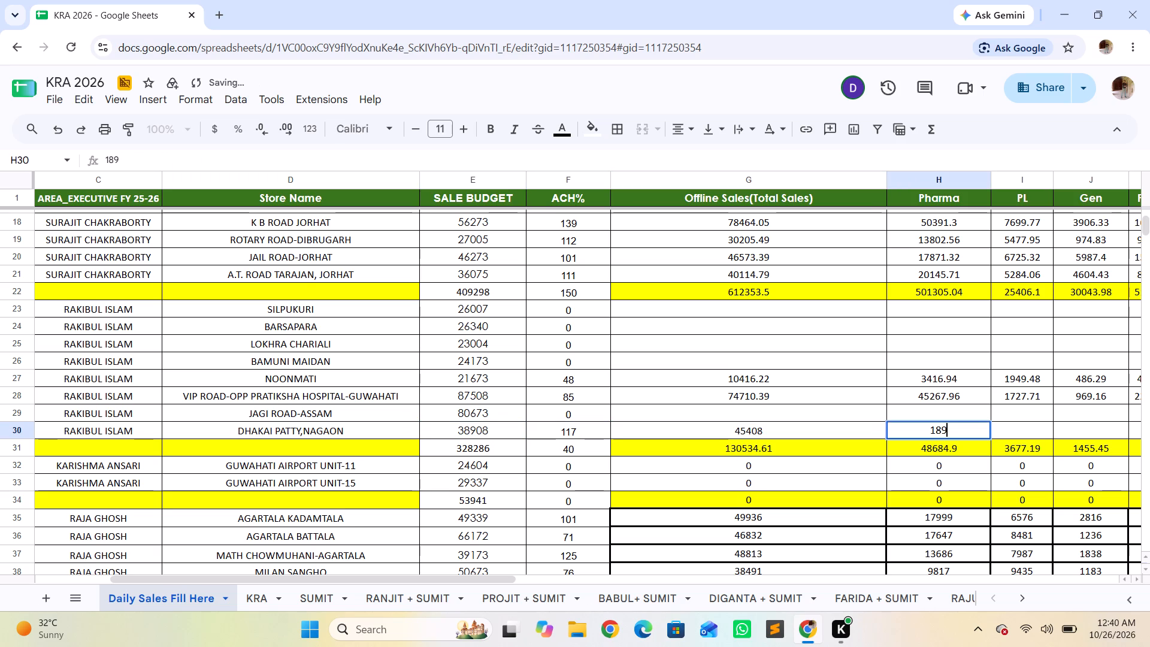
text(70)
key(Right)
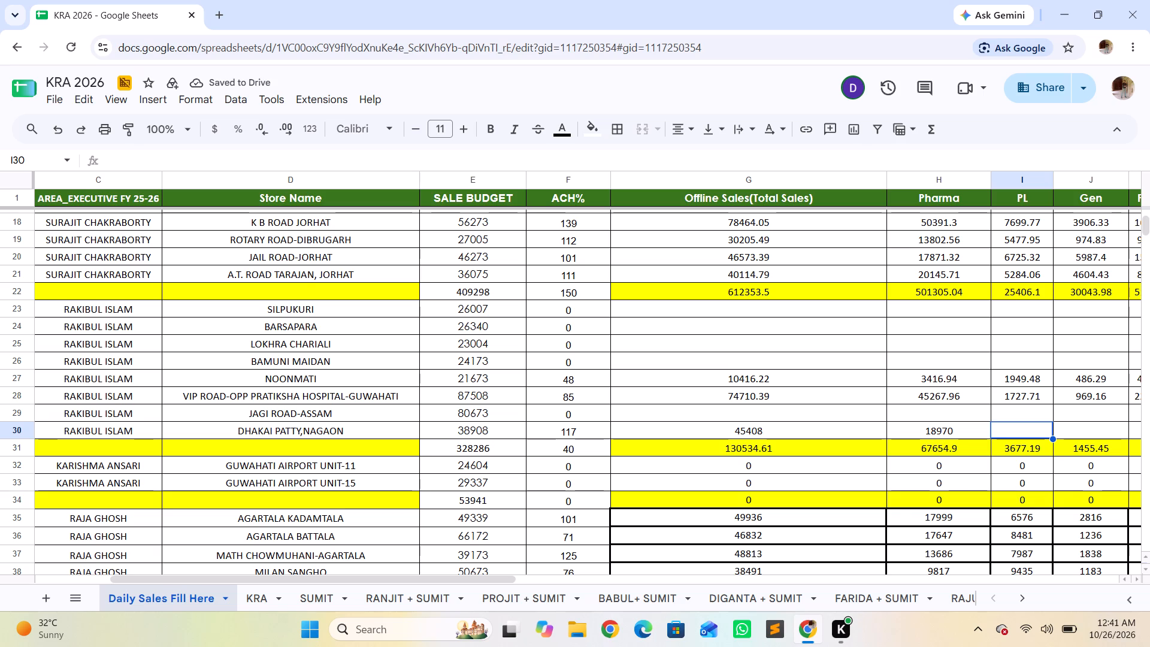
text(2813)
key(Right)
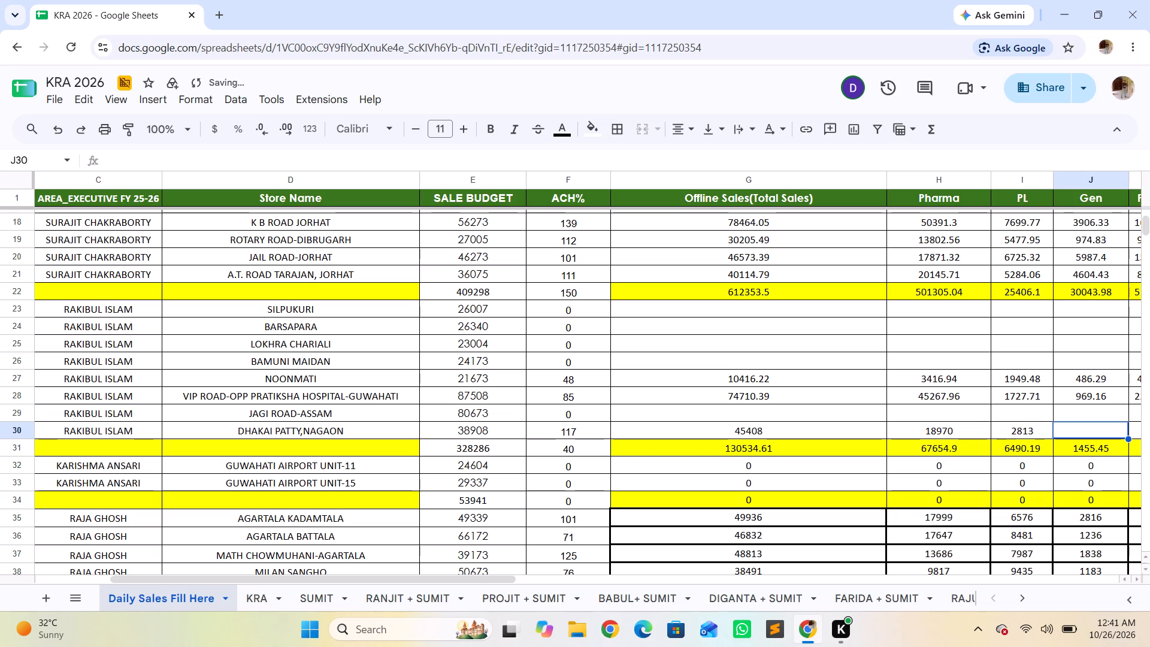
Enter Gen 2111, FMCG 20421 and Sur 177 for the Dhakai Patty store in row 30, copying the FMCG value for reuse.
text(2111)
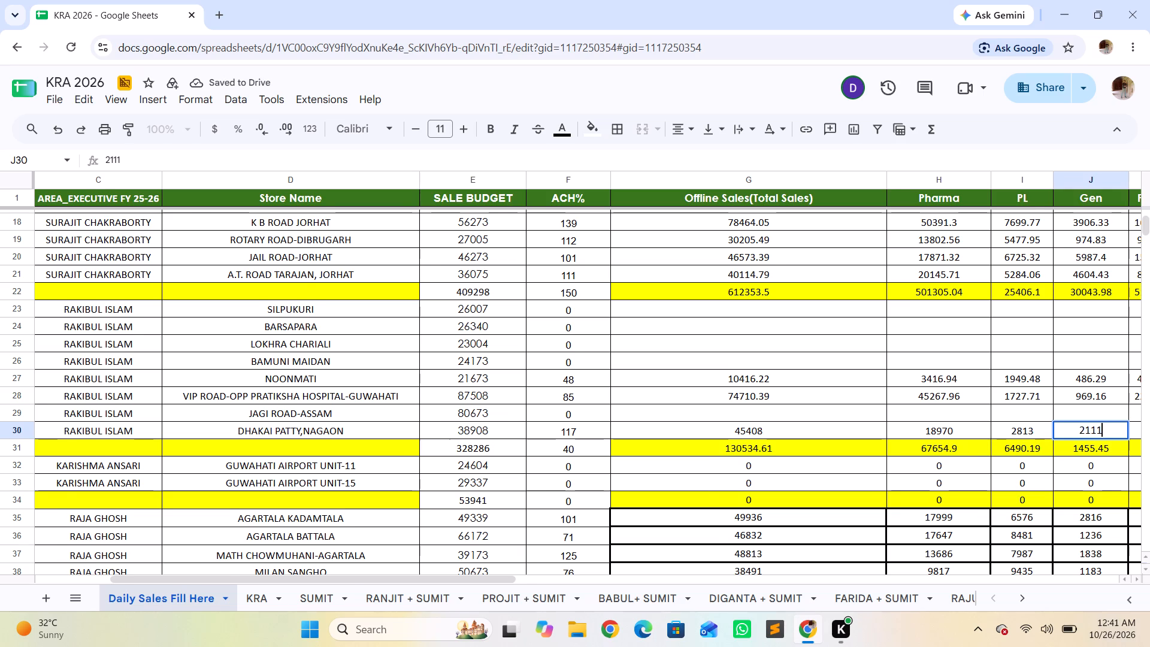
key(Right)
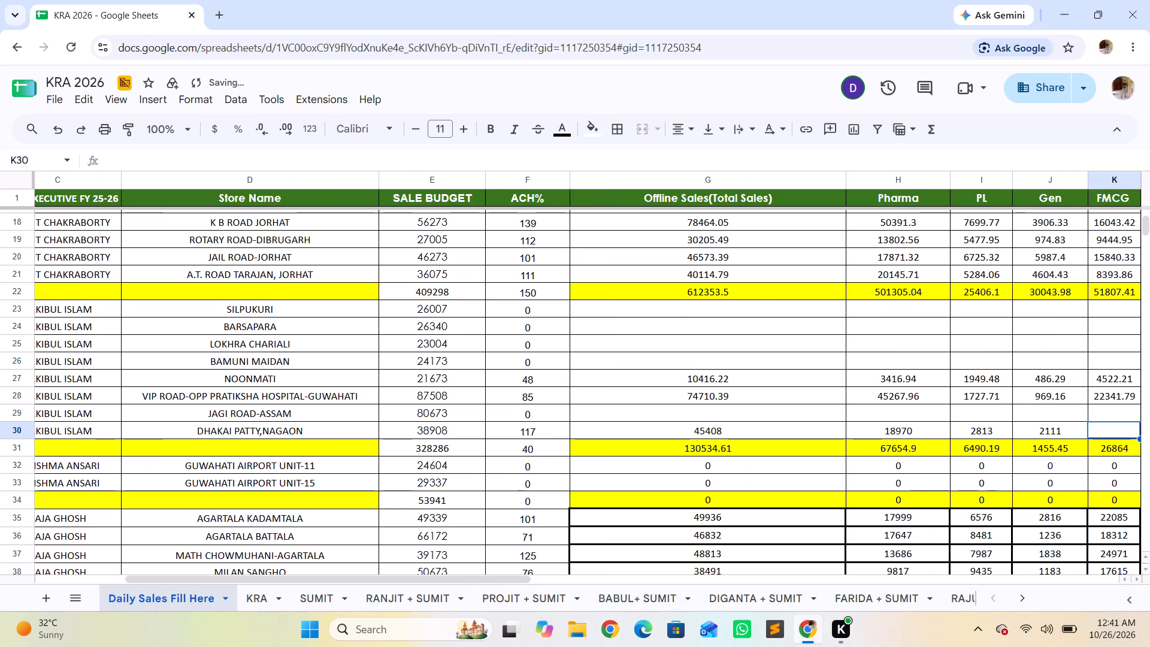
text(20421)
key(Right)
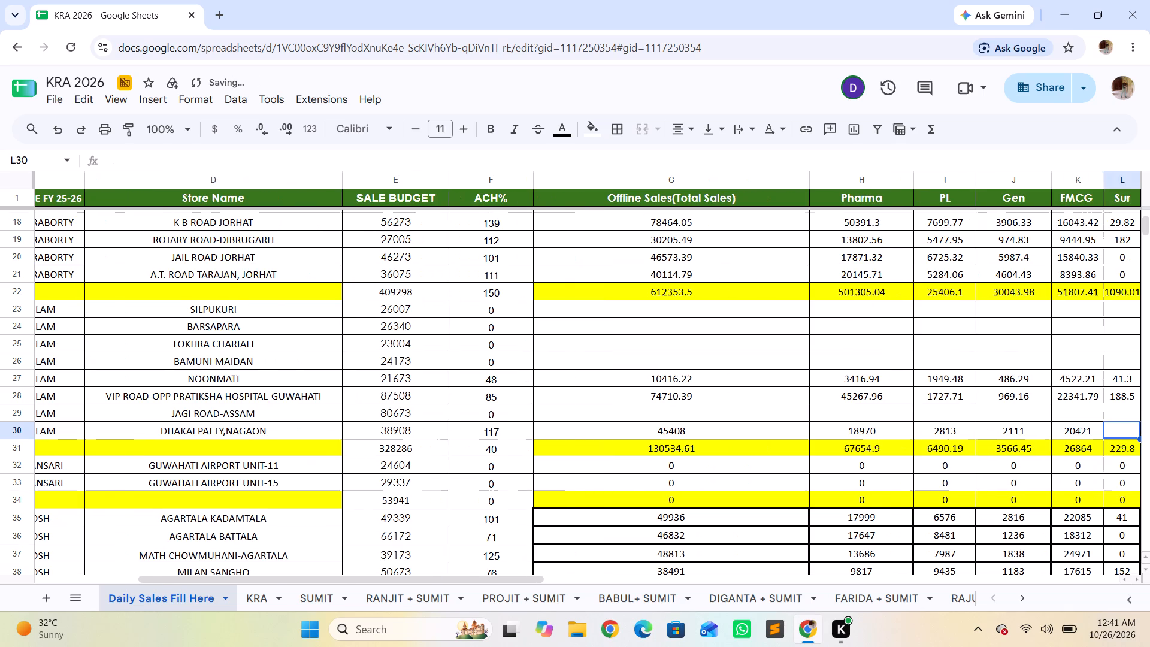
key(Left)
key(ctrl+c)
key(Right)
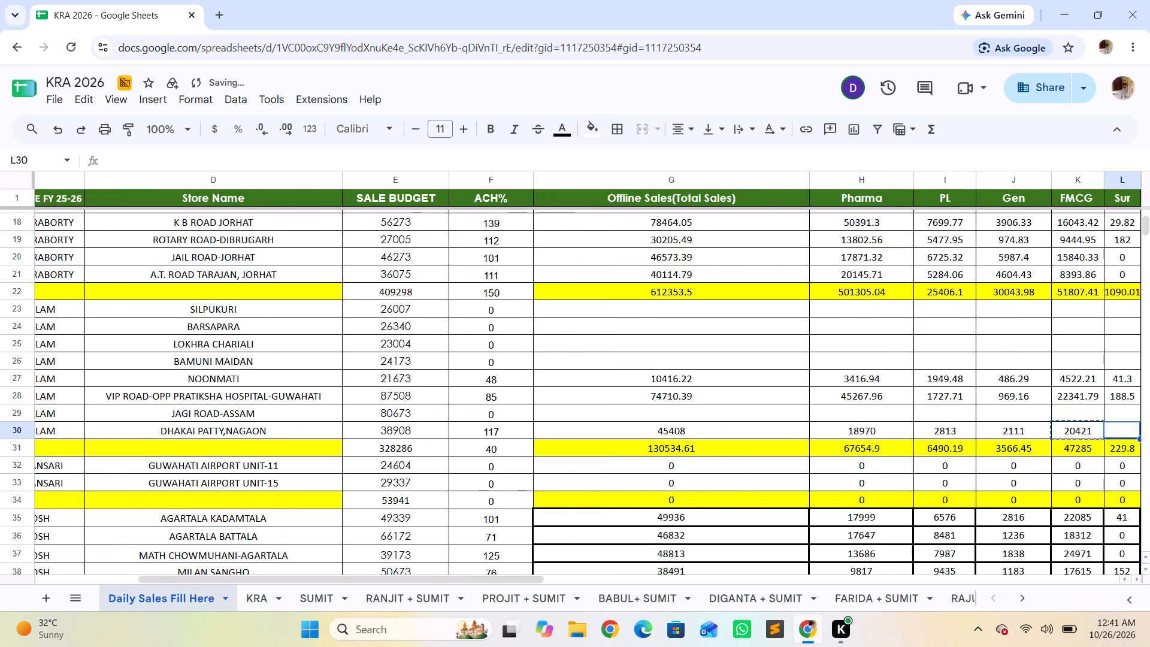
text(177)
key(Right)
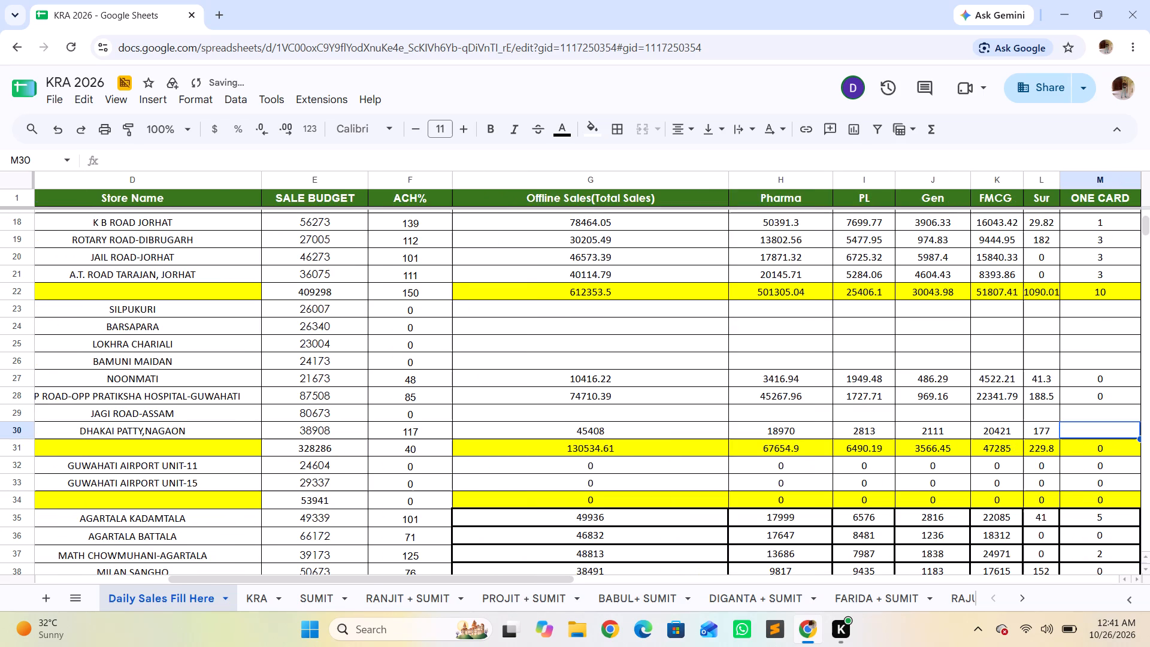
For the Dhakai Patty store, enter One Card 3, HD Bill 2, HD Bill Value 2897, Circle Enrollment 4, Value Deal 7 and Bill Count 86.
key(3)
key(Right)
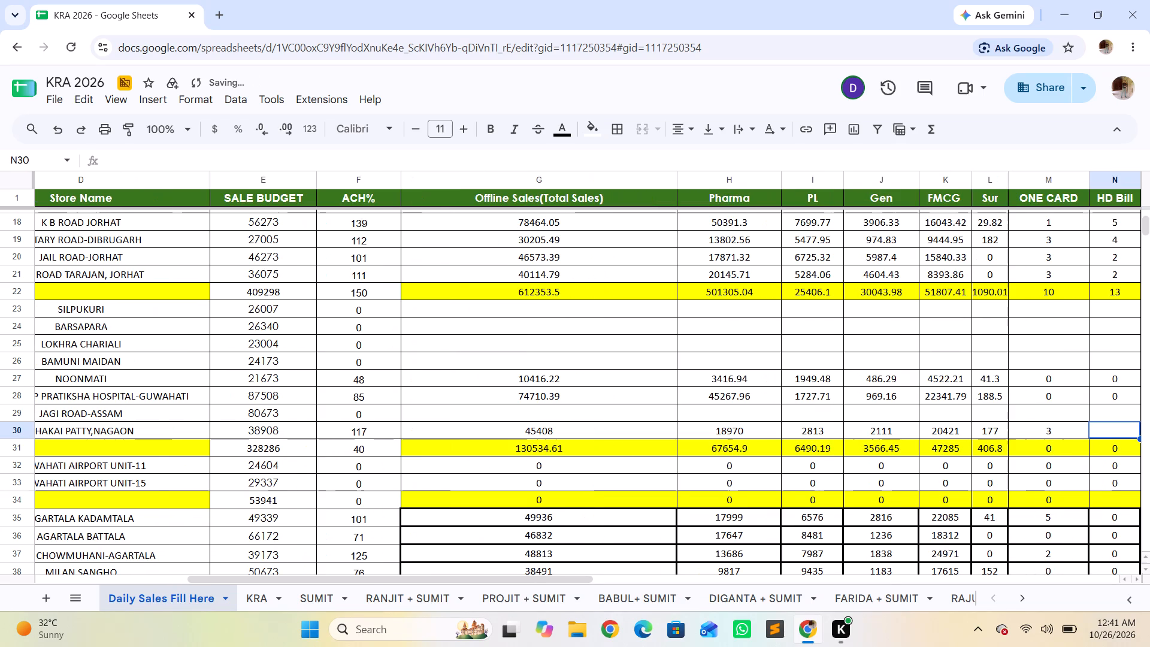
key(2)
key(Right)
text(2897)
key(Right)
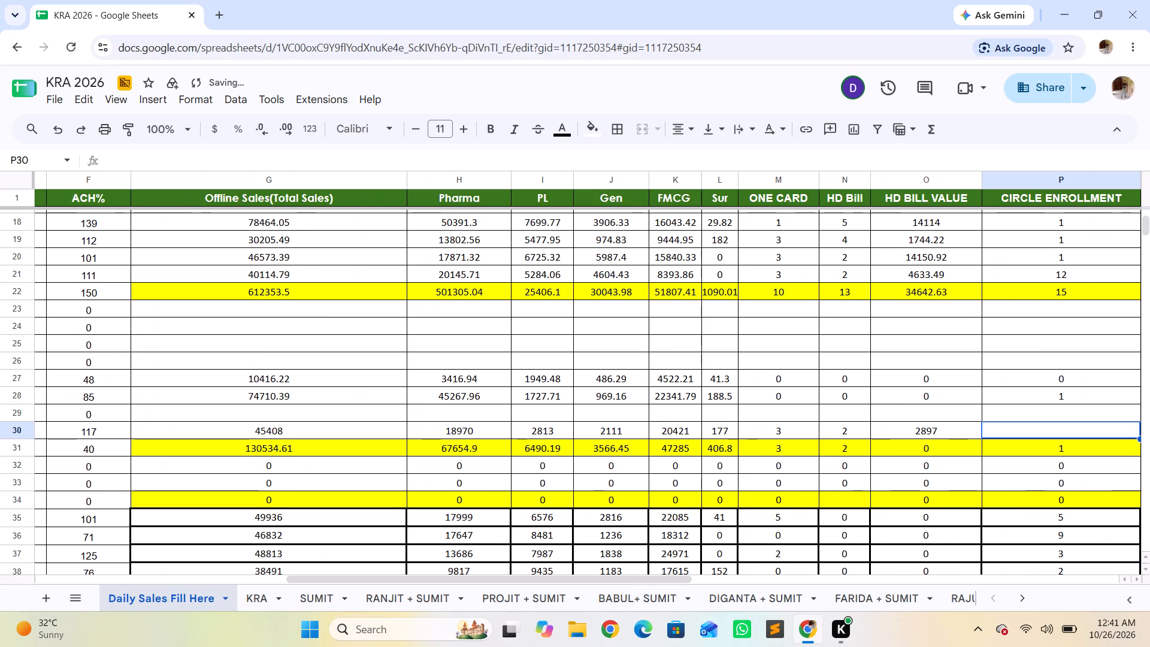
key(4)
key(Right)
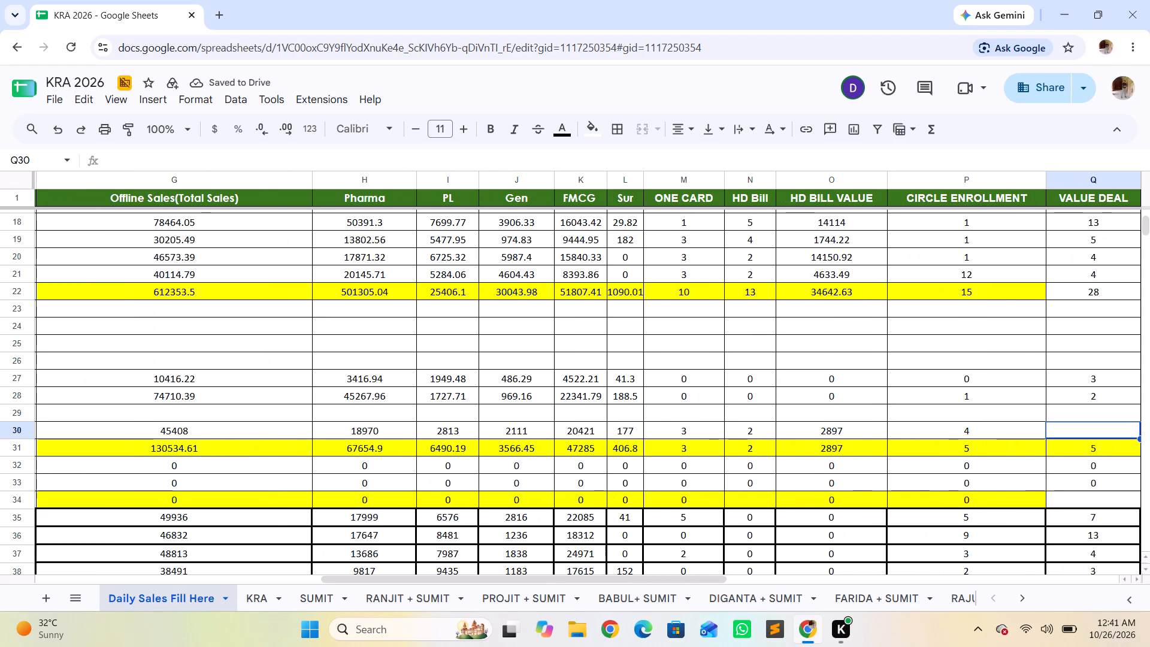
key(7)
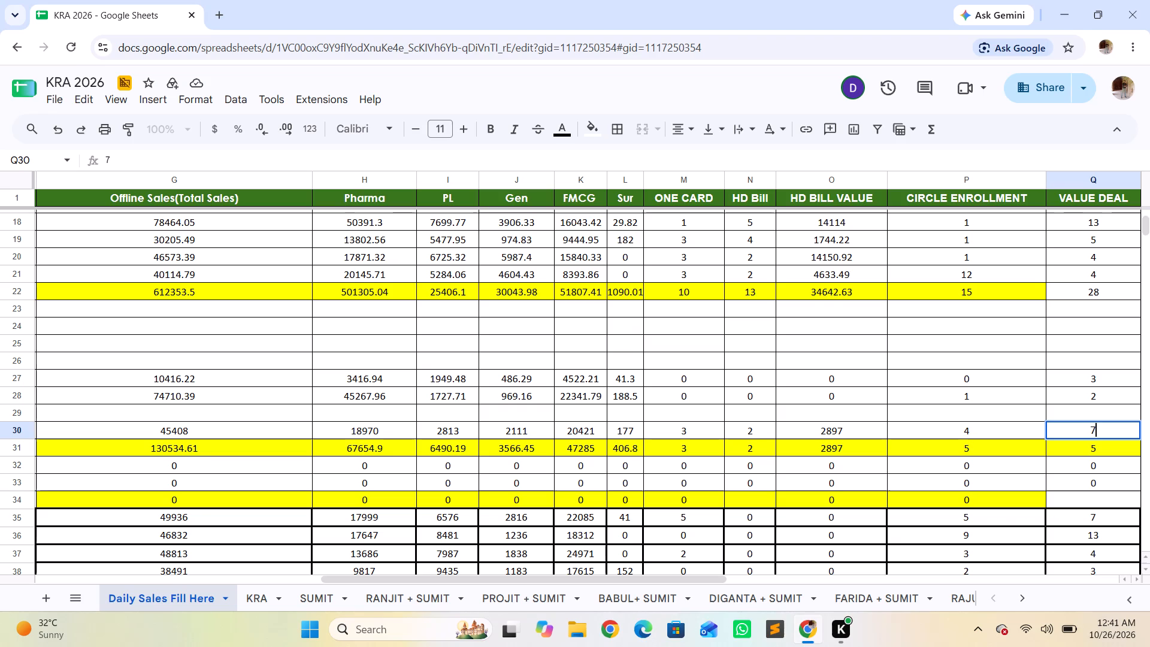
key(Right)
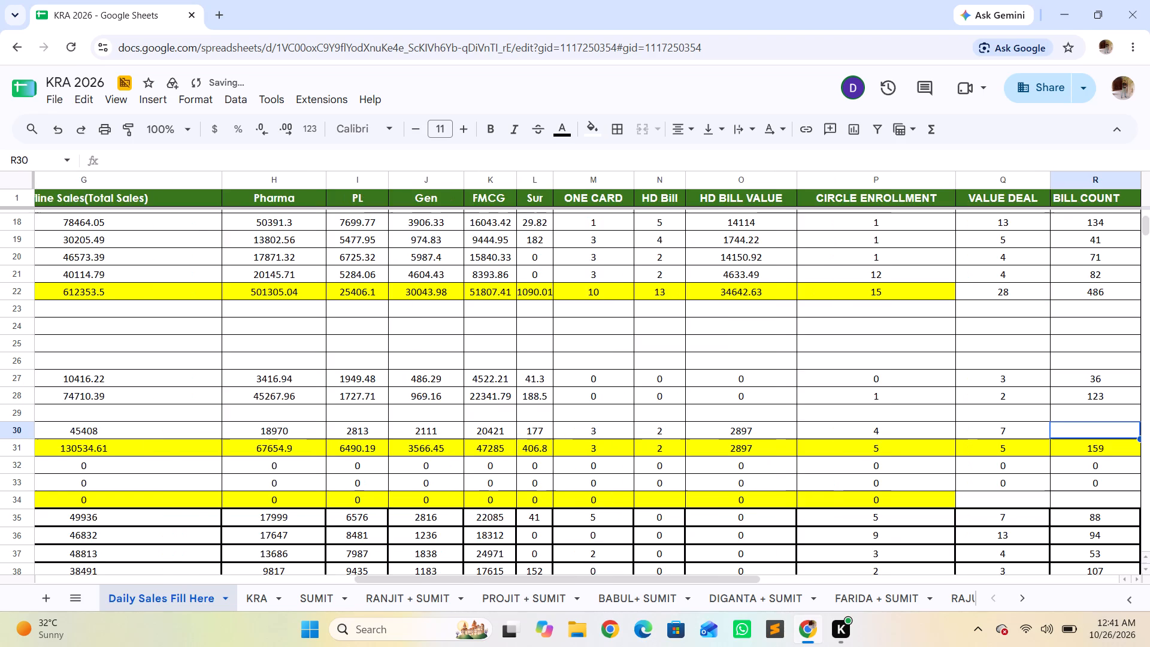
text(86)
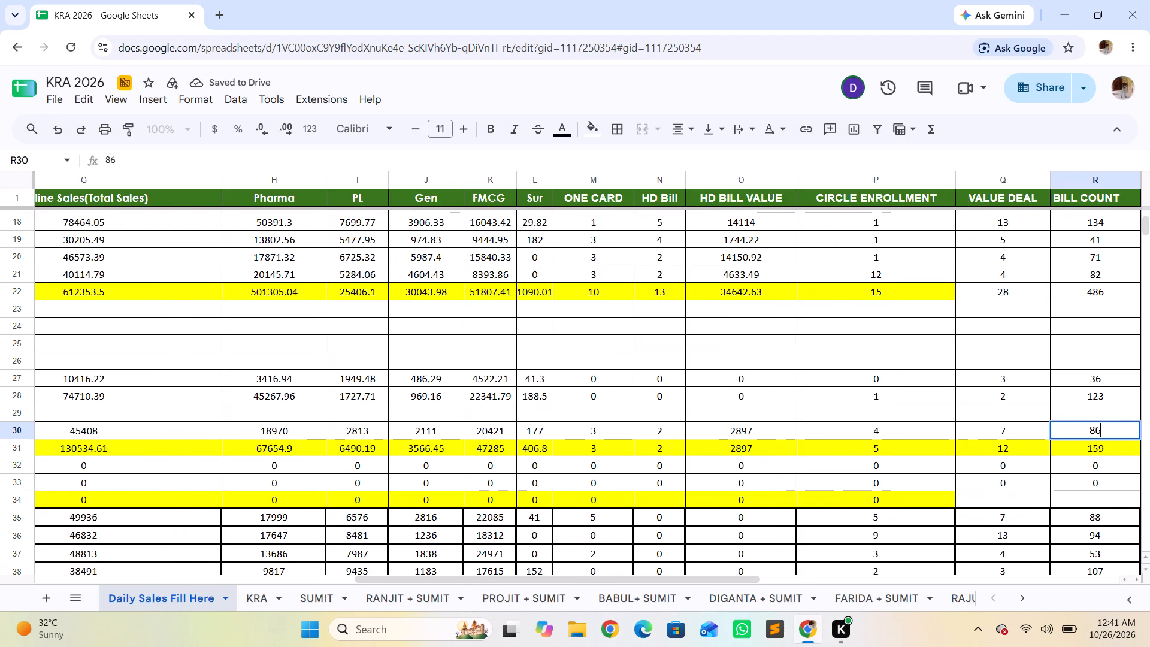
key(Right)
Paste the copied FMCG value 20421 as Dhakai Patty's offline FMCG and enter 0 for its online FMCG.
key(Right)
key(ctrl+v)
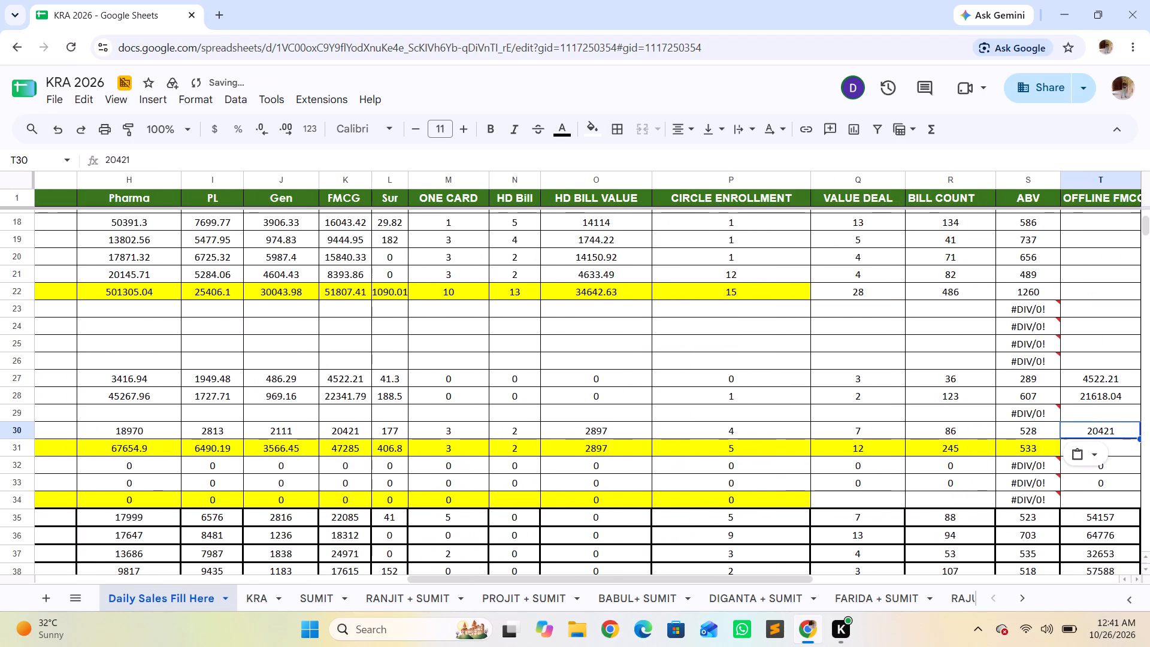
key(Right)
key(0)
key(Right)
In the Barsapara store row (24), enter Offline Sales 7335.88, Pharma 2948.13 and PL 468.74.
key(Left)
key(Left)
key(Left)
key(Left)
key(Left)
key(Left)
key(Left)
key(Left)
key(Left)
key(Left)
key(Left)
key(Left)
key(Left)
key(Left)
key(Left)
key(Left)
key(Left)
key(Left)
key(Left)
key(Left)
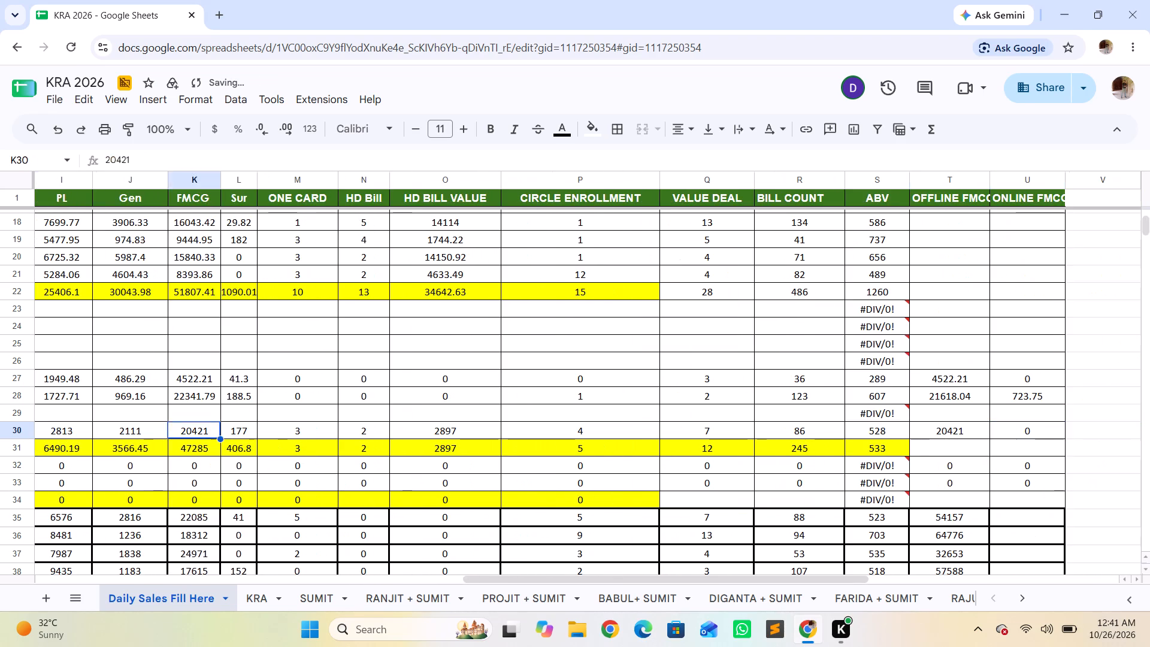
key(Right)
key(Right)
key(Right)
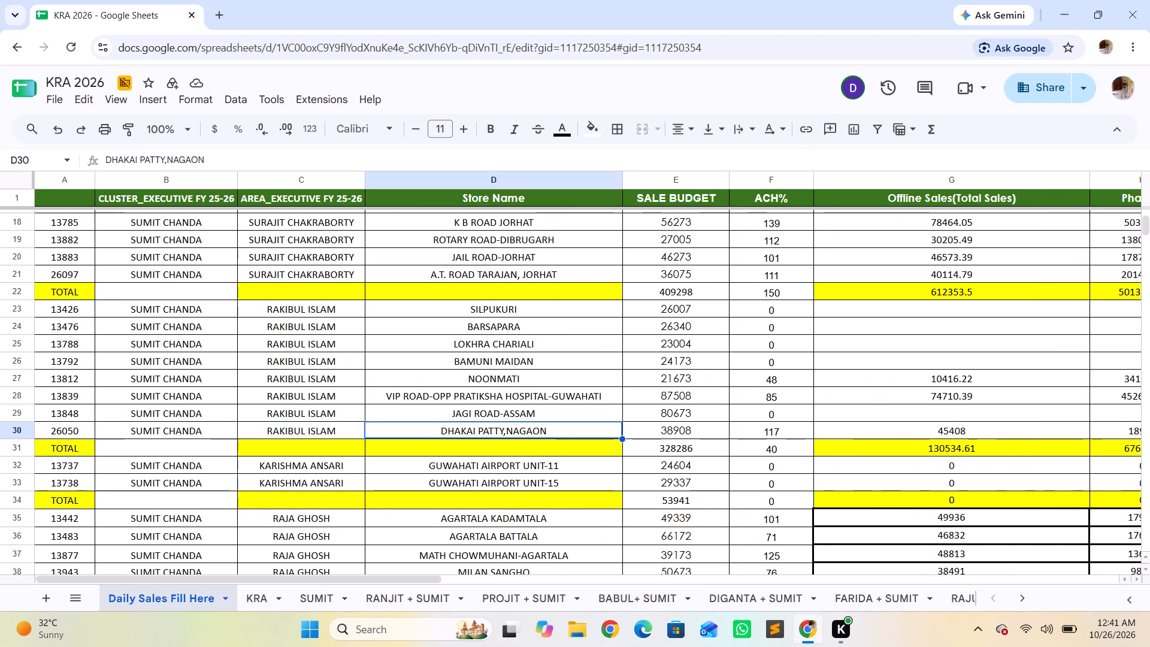
key(Up)
key(Up)
key(Up)
key(Up)
key(Up)
key(Up)
key(Up)
key(Down)
key(Right)
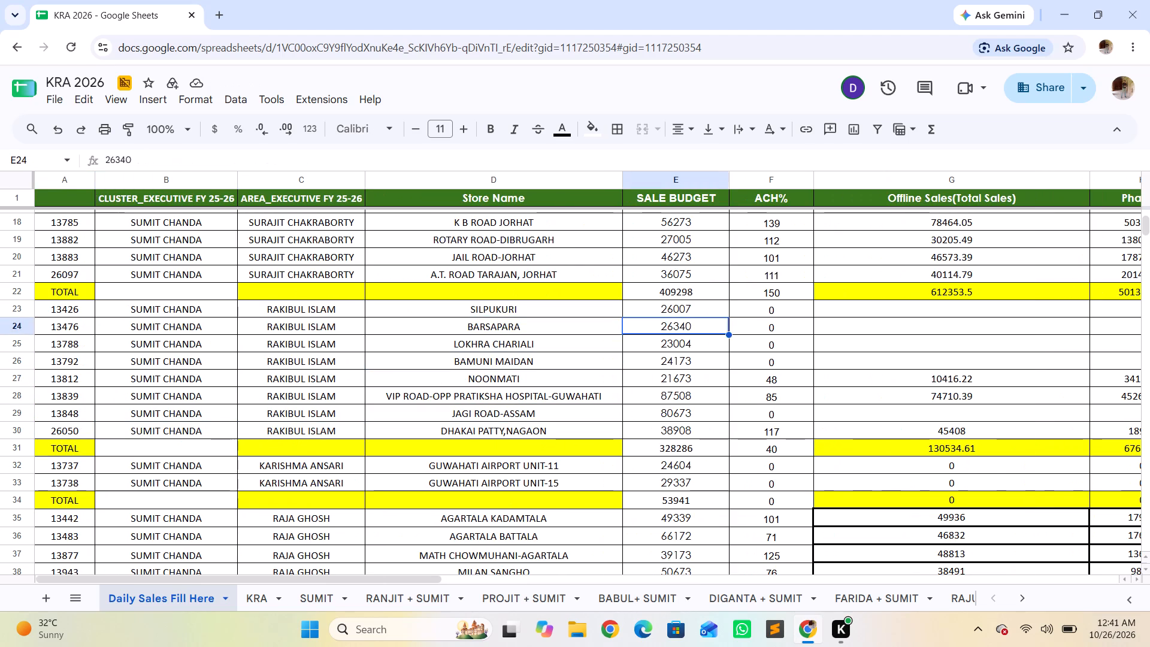
key(Right)
key(Right)
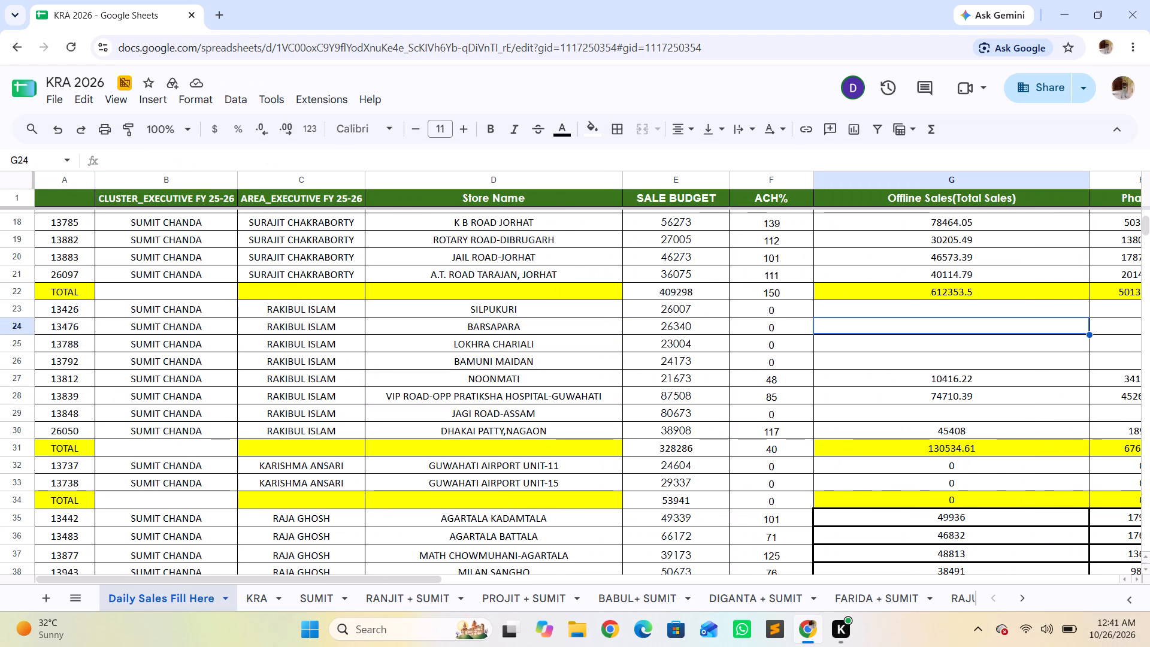
text(7335.)
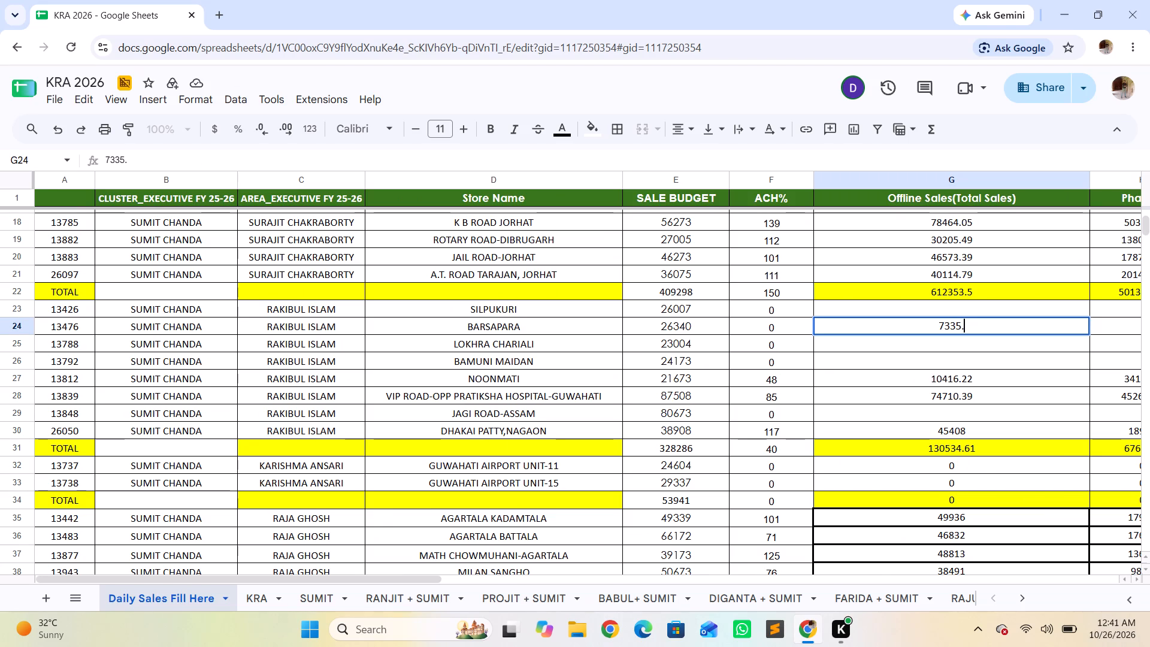
text(88)
key(Right)
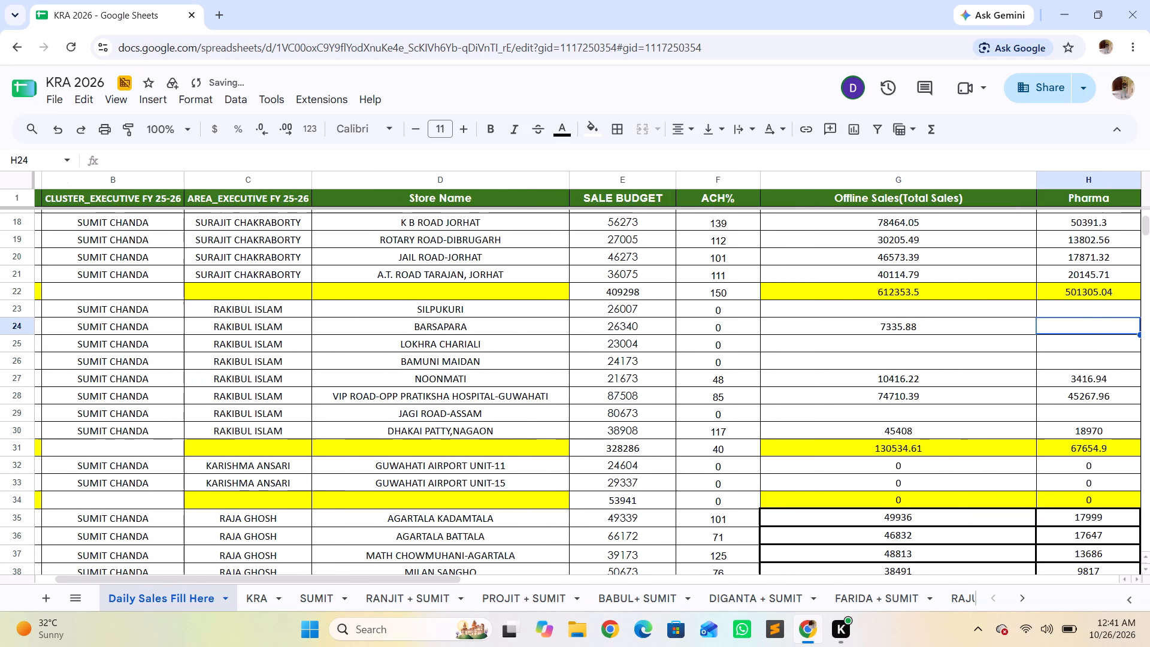
text(2948.13)
key(Right)
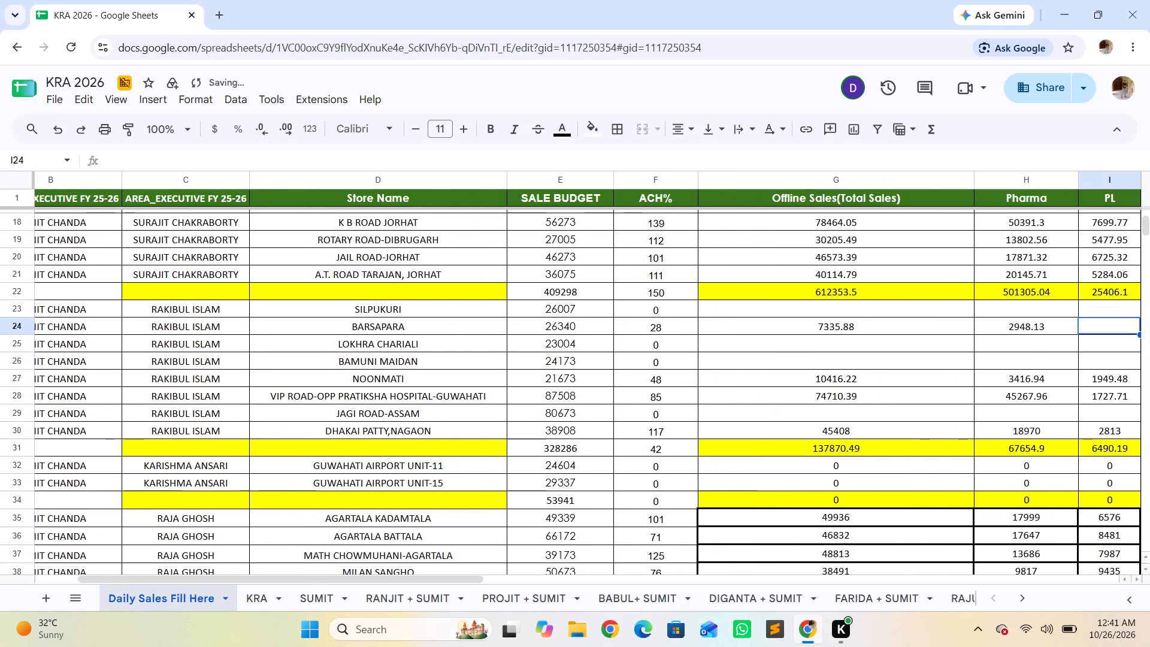
text(468.74)
key(Right)
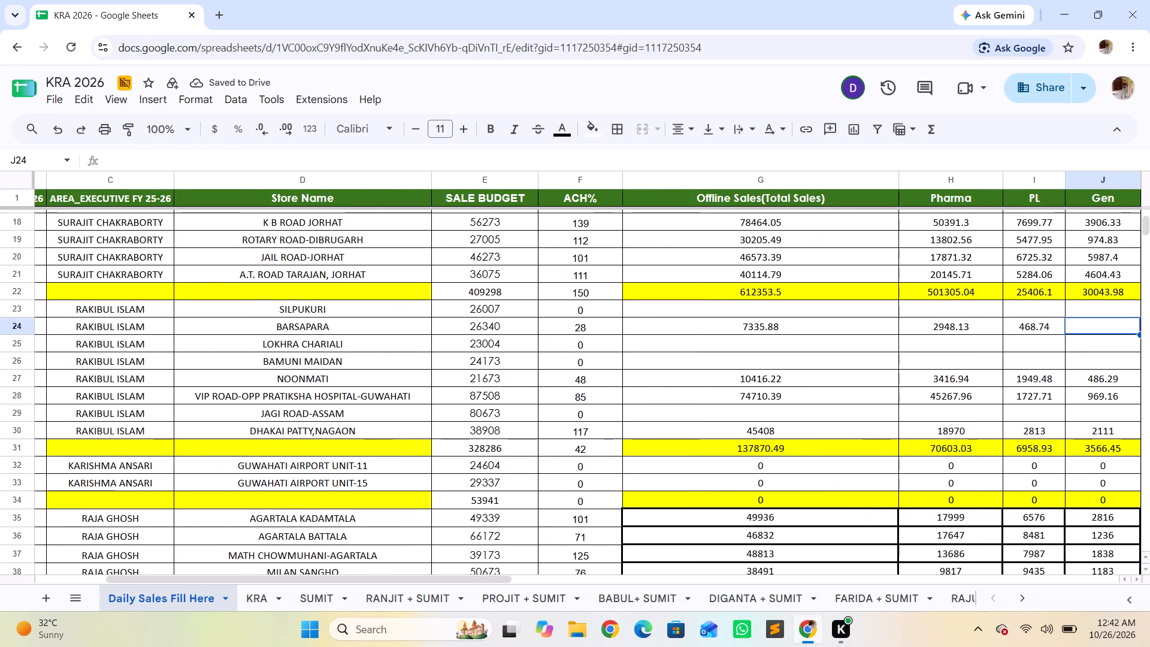
Enter Gen 640.59, FMCG 2059.30 and Sur 1220.12 for the Barsapara store in row 24, copying the FMCG value for reuse.
text(640.59)
key(Right)
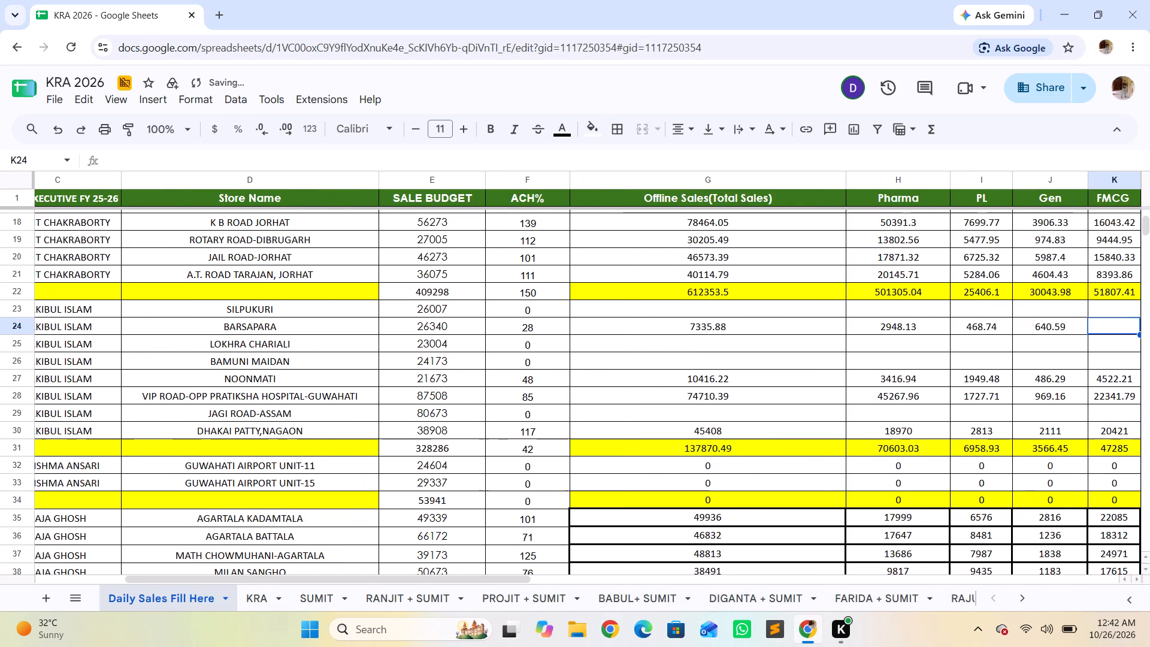
text(2059.30)
key(Right)
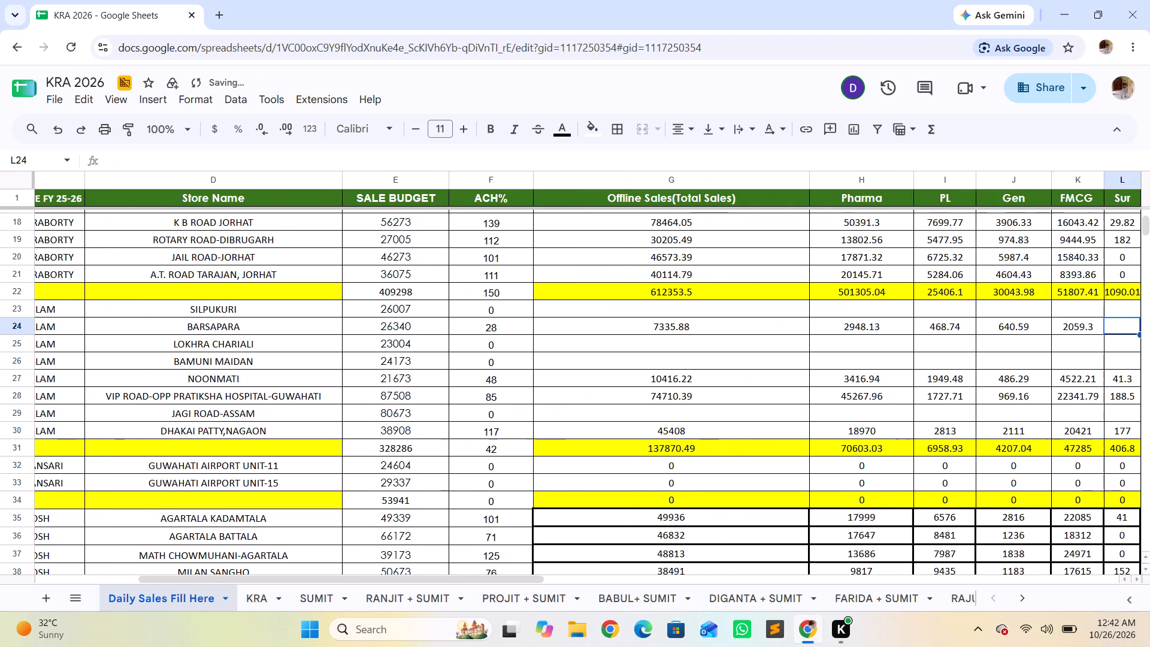
key(Left)
key(ctrl+c)
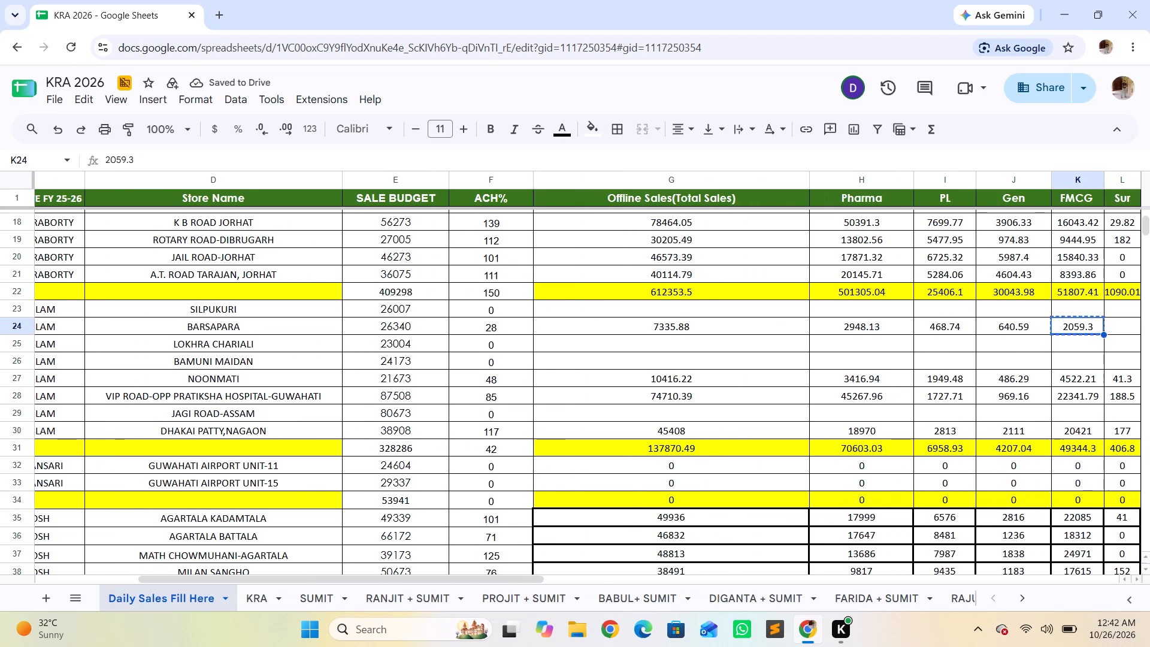
key(Right)
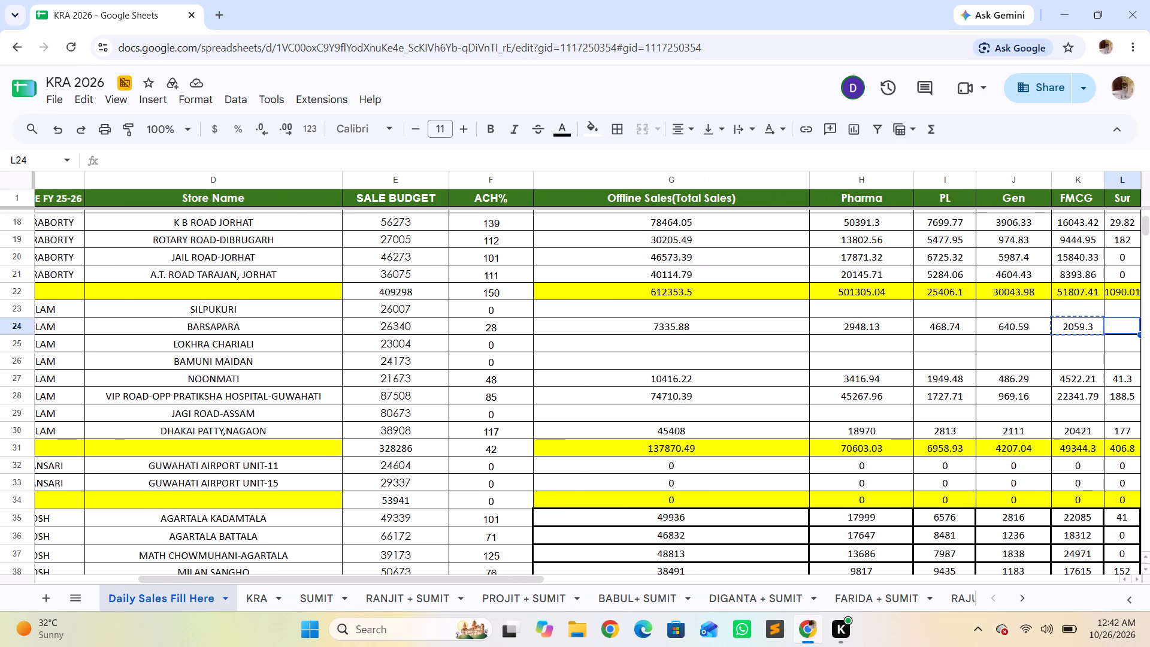
text(1220.12)
key(Right)
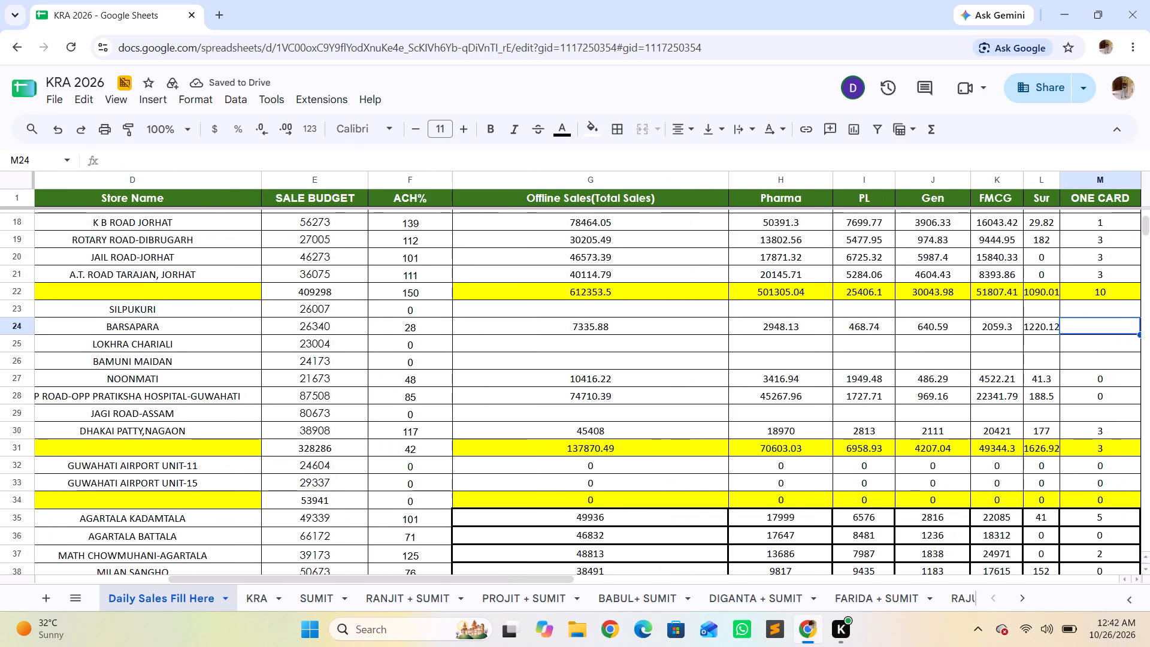
For the Barsapara store, enter One Card 0, HD Bill 1, HD Bill Value 803.67, Circle Enrollment 0, Value Deal 2 and Bill Count 30.
key(0)
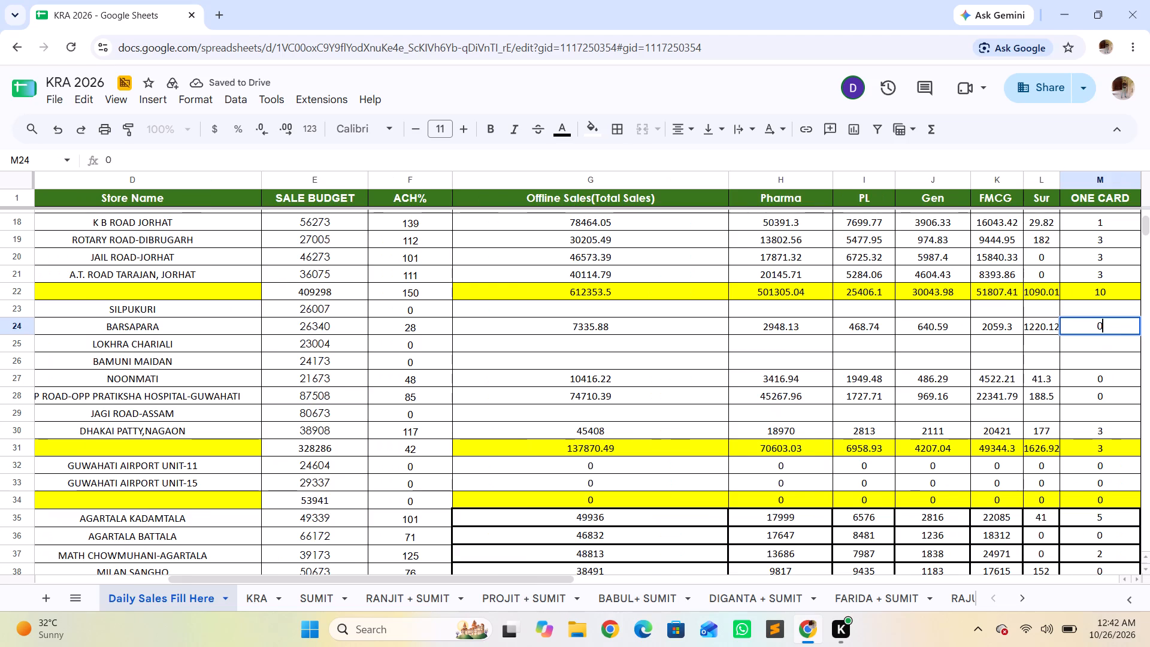
key(Right)
key(1)
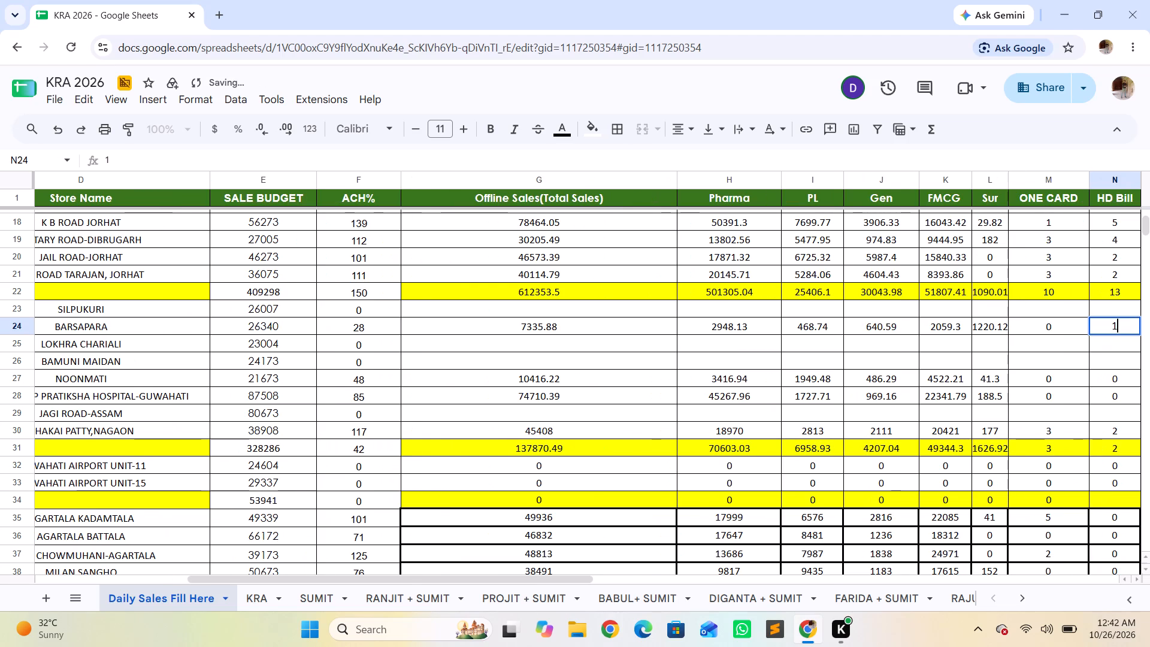
key(Right)
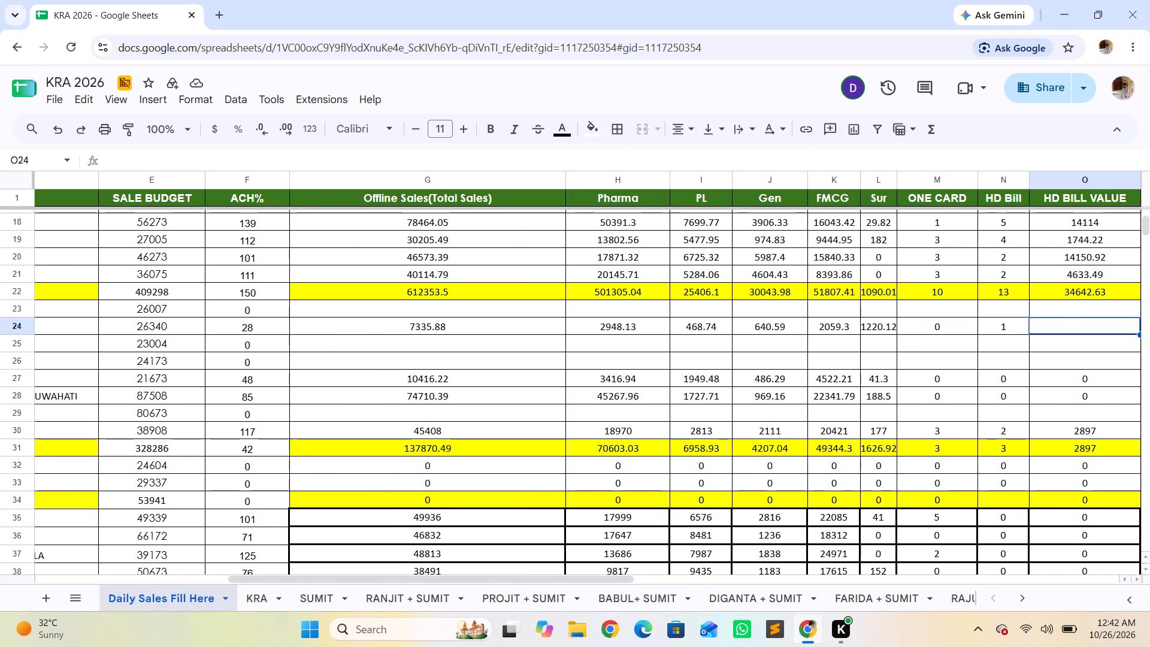
text(803.67)
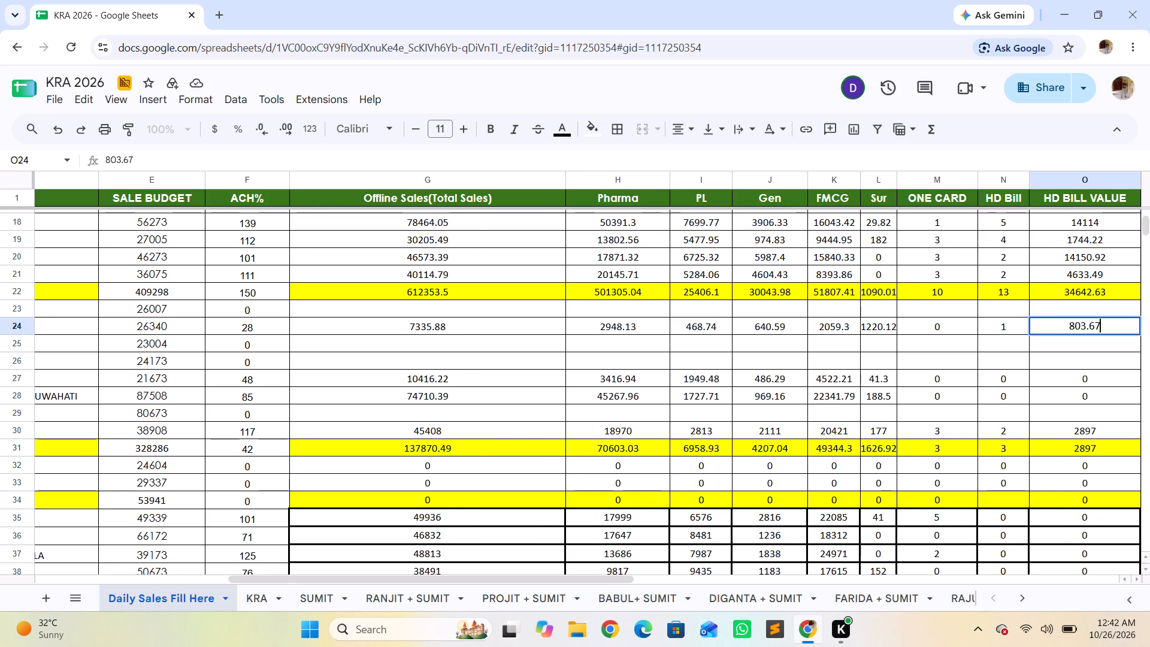
key(Right)
key(0)
key(Right)
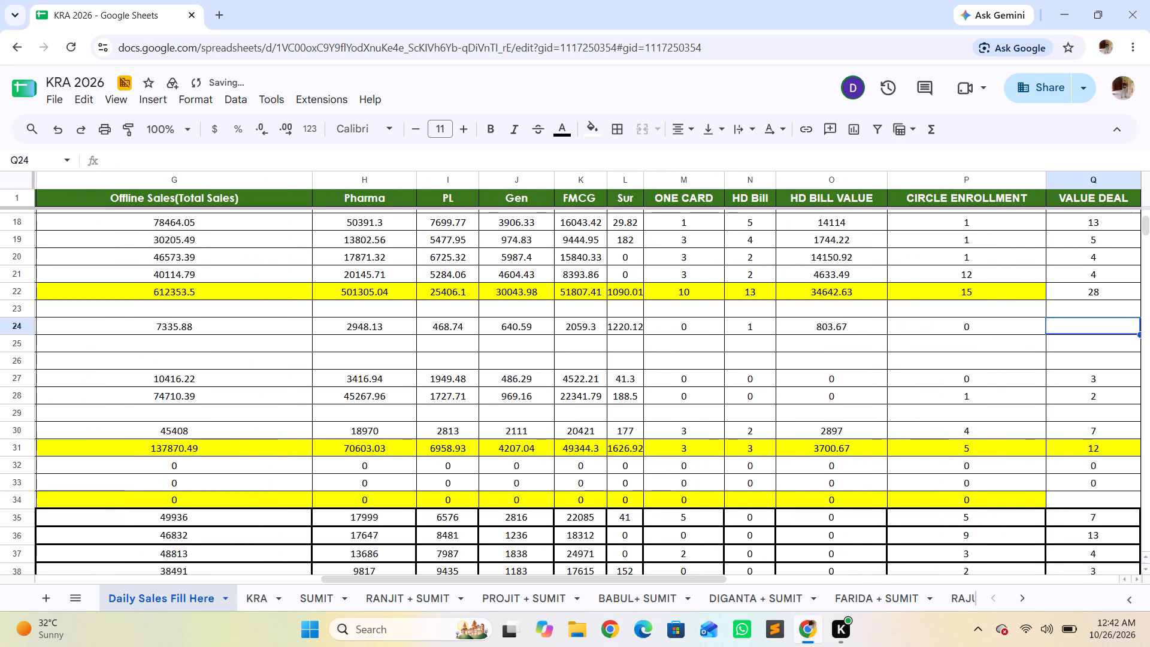
key(2)
key(Right)
key(Right)
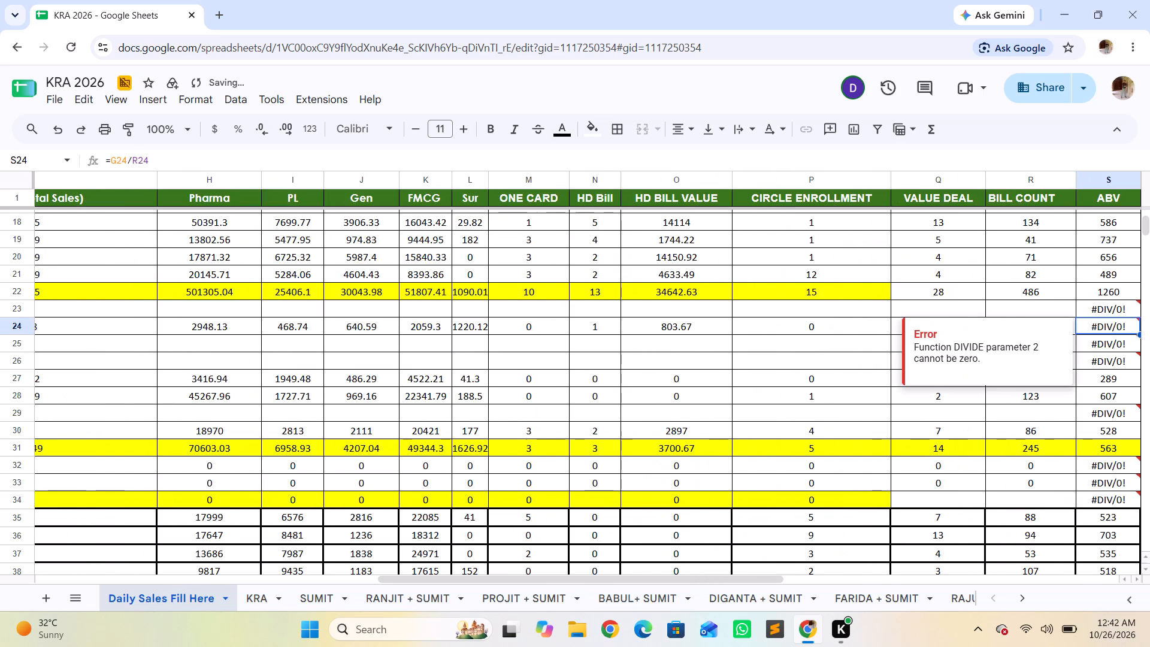
key(Left)
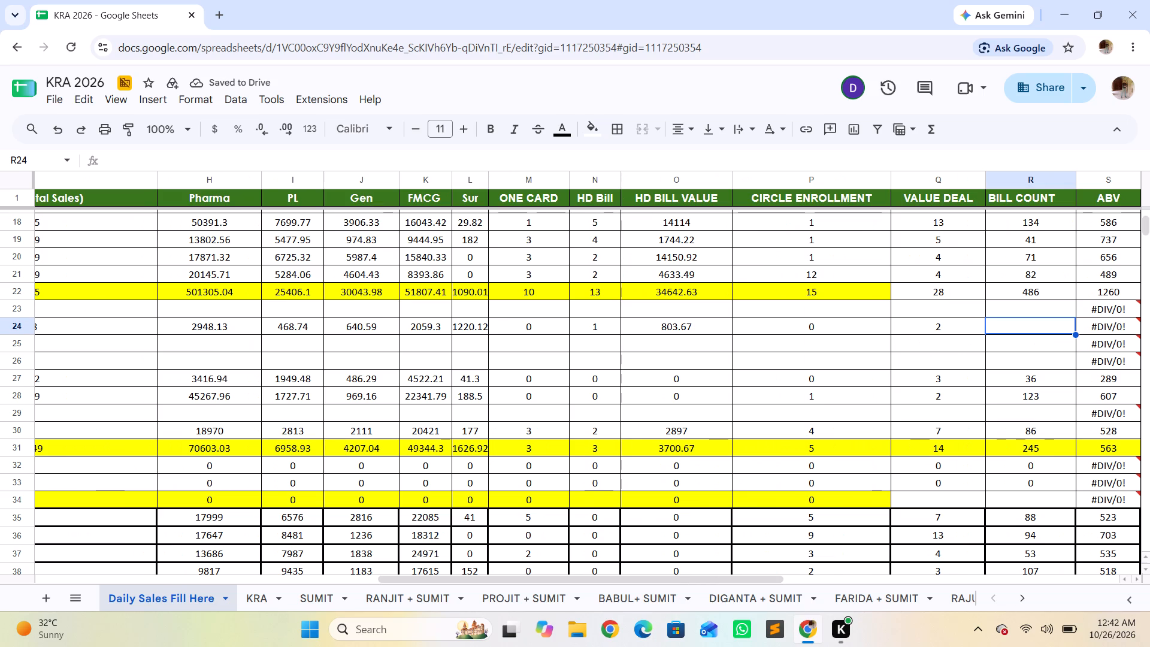
text(30)
key(Right)
Paste the copied FMCG value 2059.3 as Barsapara's offline FMCG and enter 0 for its online FMCG.
key(Right)
key(ctrl+v)
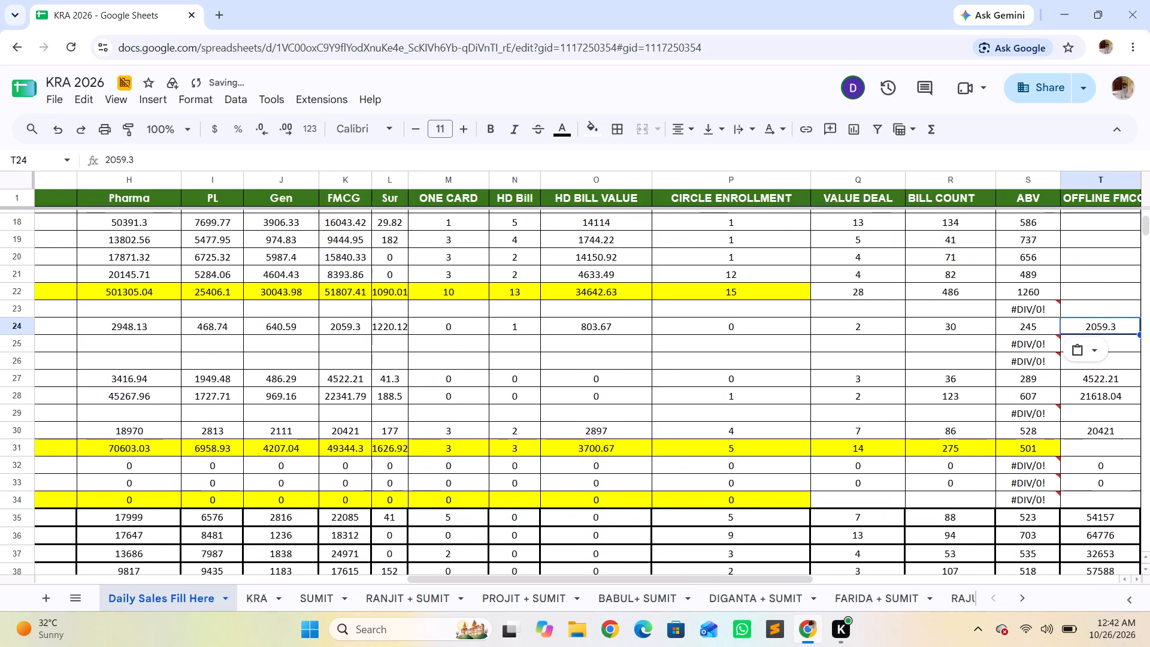
key(Right)
key(0)
key(Right)
In the Bamuni Maidan store row (26), enter Offline Sales 12544.77, Pharma 8101.34 and PL 350.08.
key(Left)
key(Left)
key(Left)
key(Left)
key(Left)
key(Left)
key(Left)
key(Left)
key(Left)
key(Left)
key(Left)
key(Left)
key(Left)
key(Left)
key(Left)
key(Left)
key(Left)
key(Left)
key(Left)
key(Left)
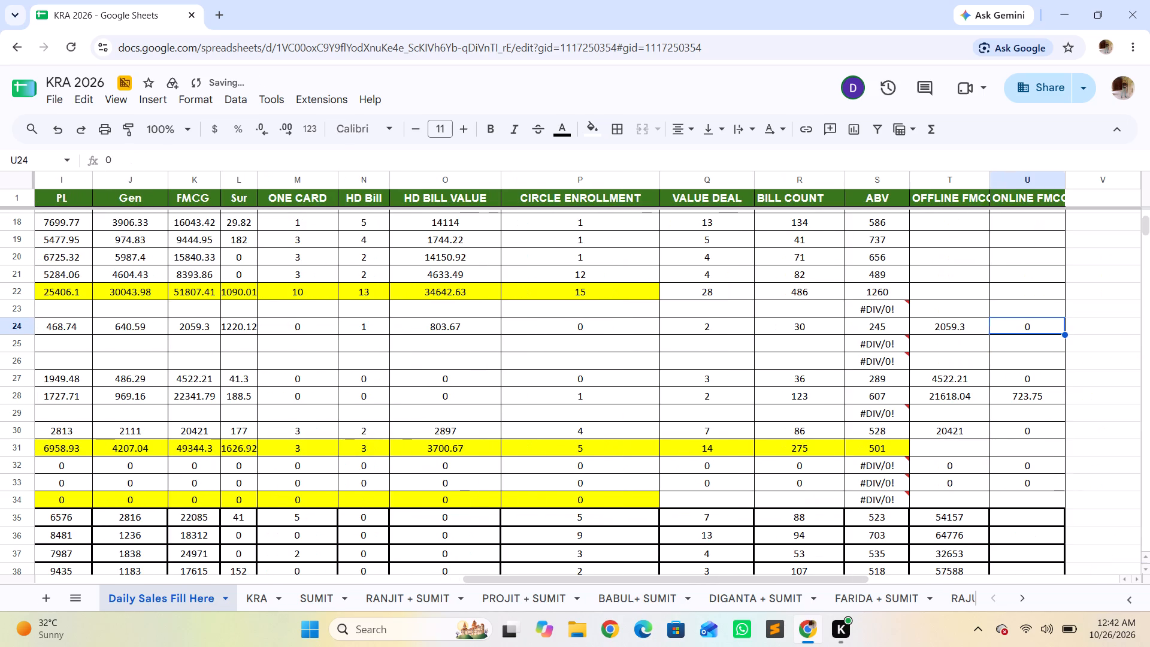
key(Right)
key(Right)
key(Right)
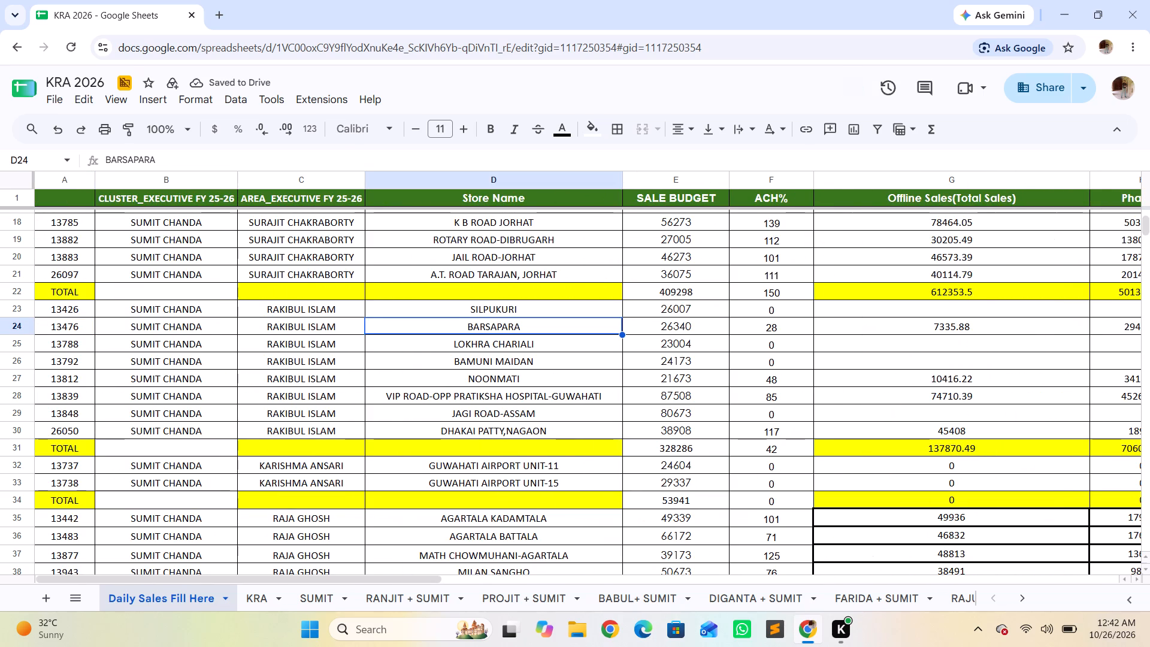
key(Down)
key(Down)
key(Right)
key(Right)
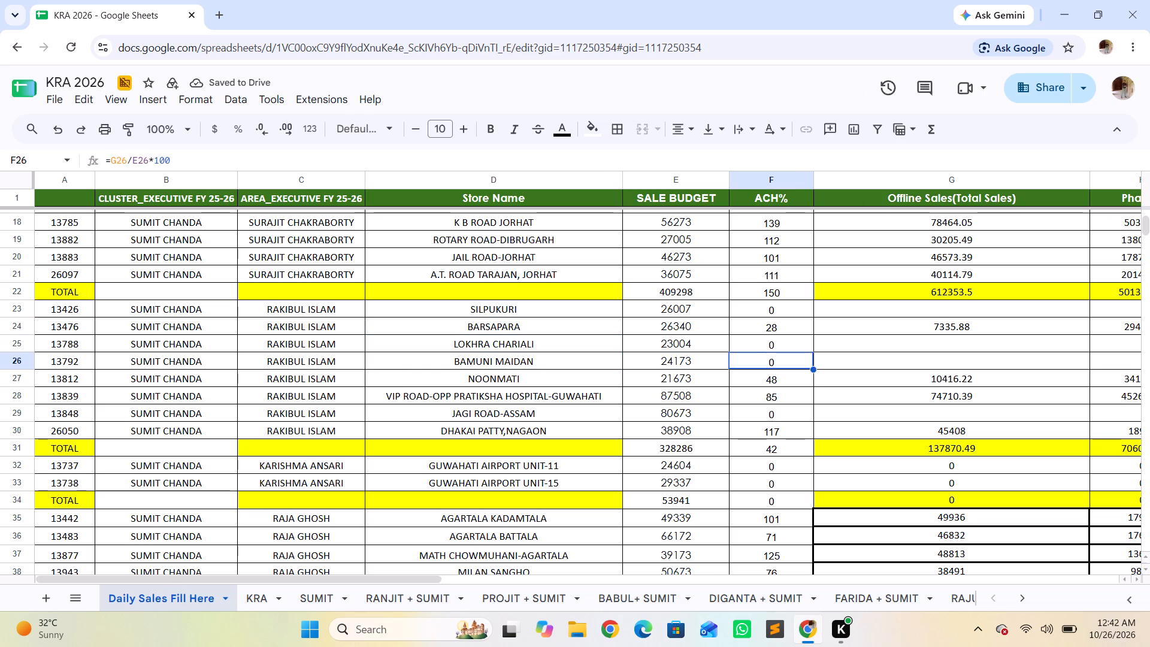
key(Right)
text(12544.77)
key(Right)
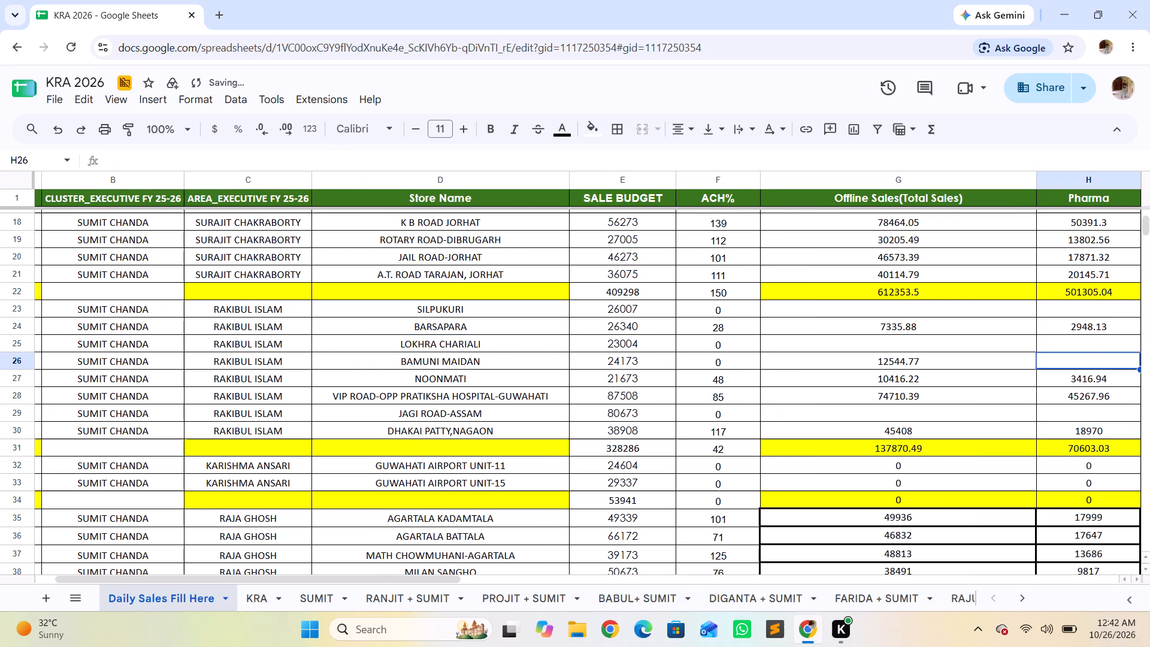
text(80)
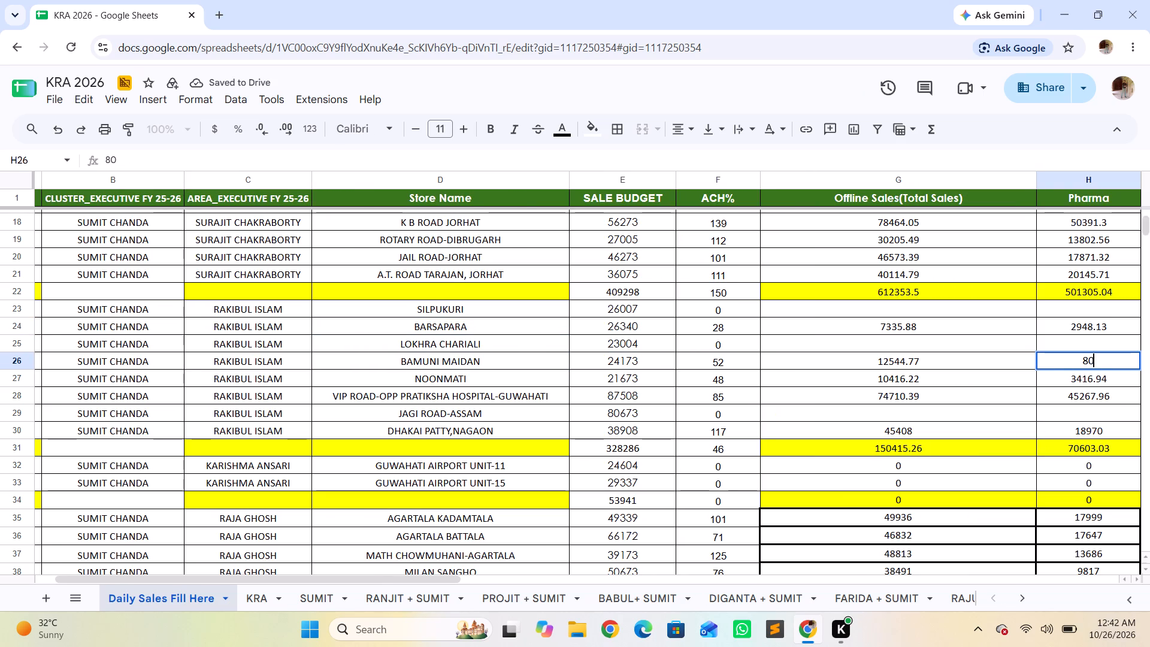
key(BackSpace)
text(101.)
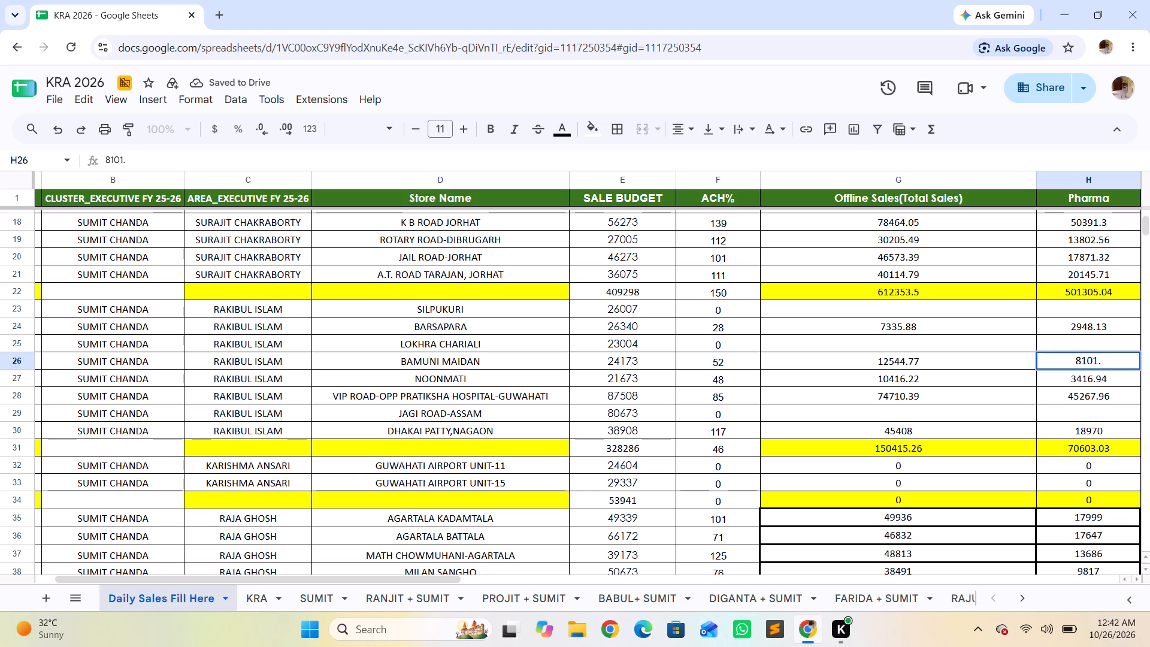
text(34)
key(Right)
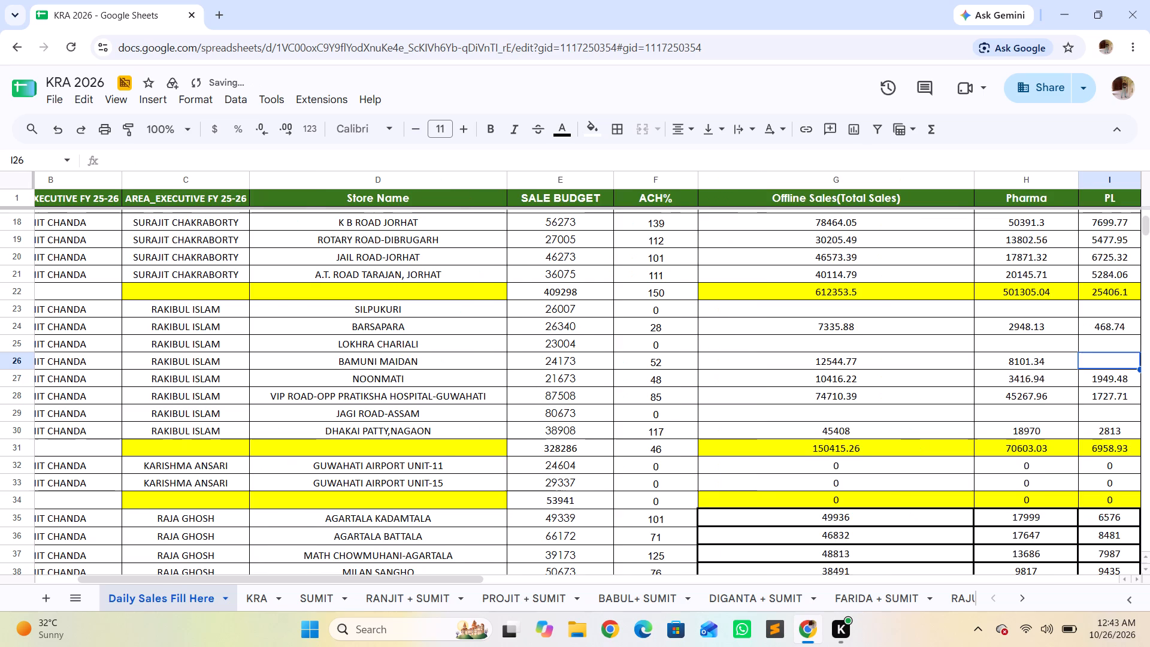
text(350.08)
key(Right)
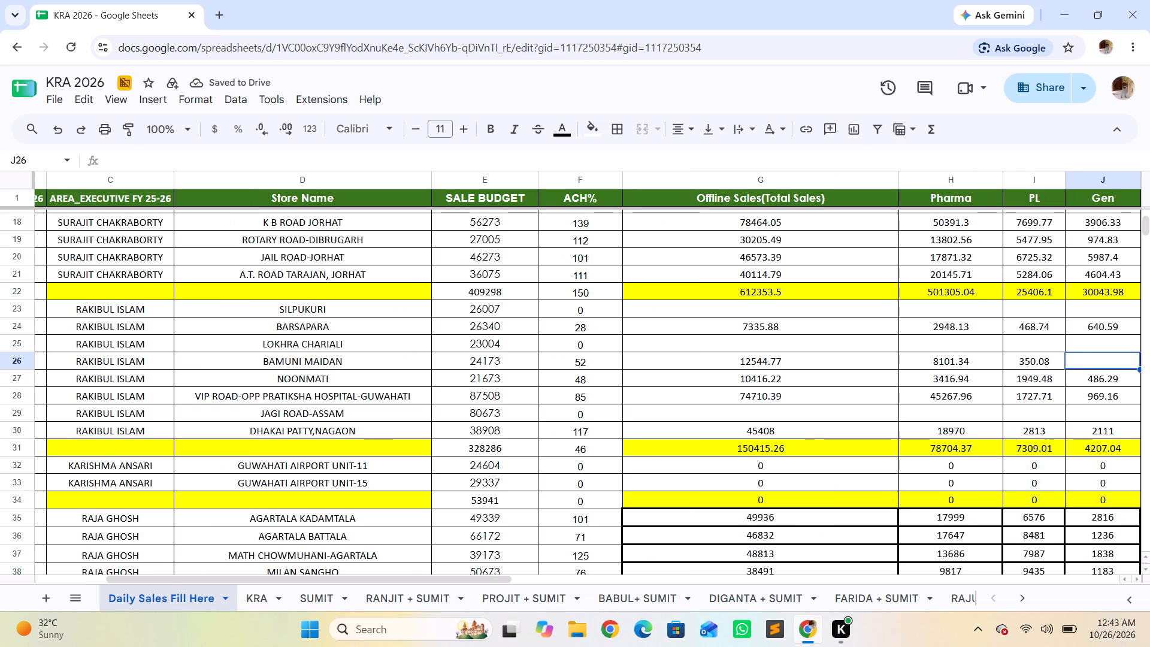
Enter Gen 1306.85 and FMCG 2218.82 for the Bamuni Maidan store in row 26, copying the FMCG value for reuse.
text(1306.85)
key(Right)
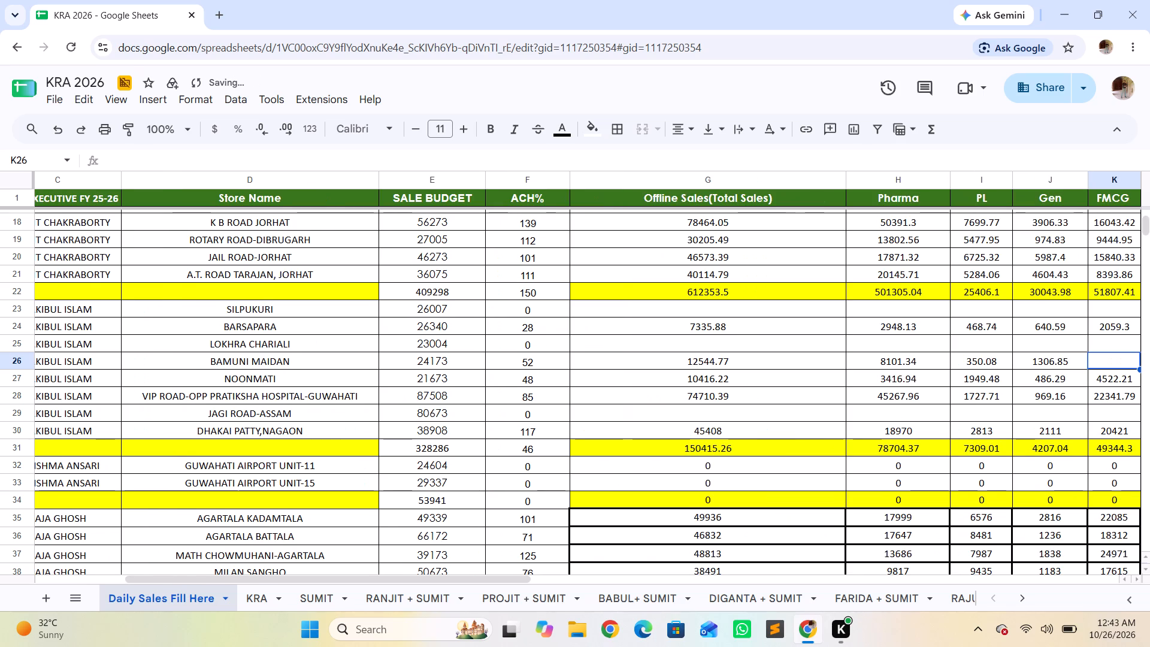
text(2218.82)
key(Right)
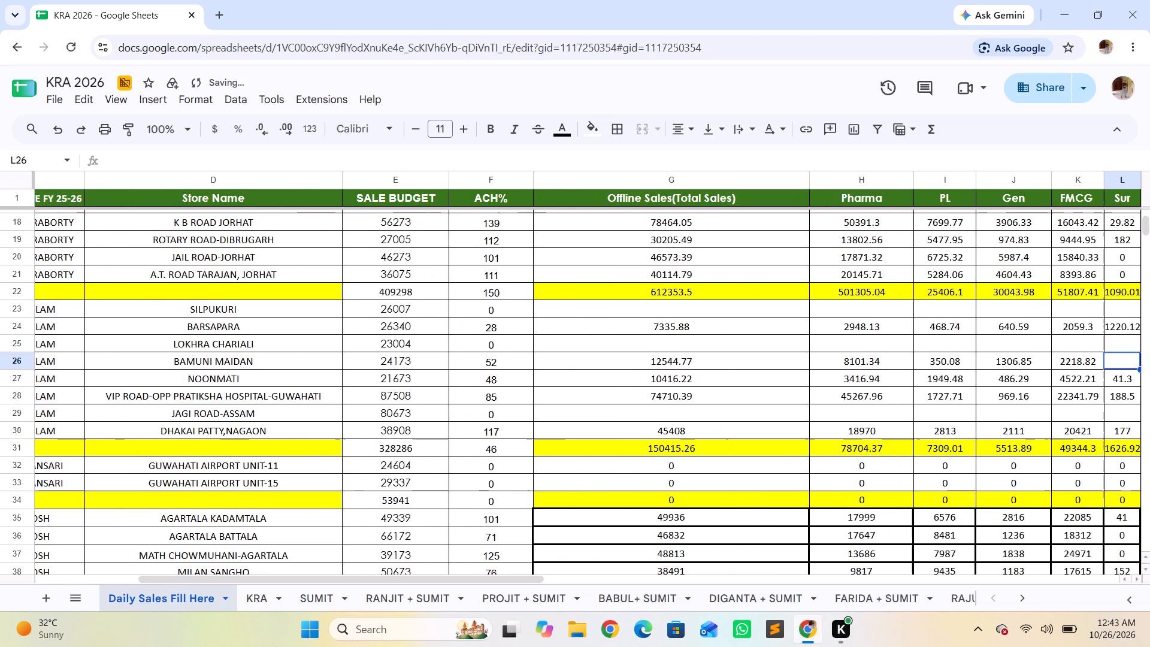
key(Left)
key(ctrl+c)
key(Right)
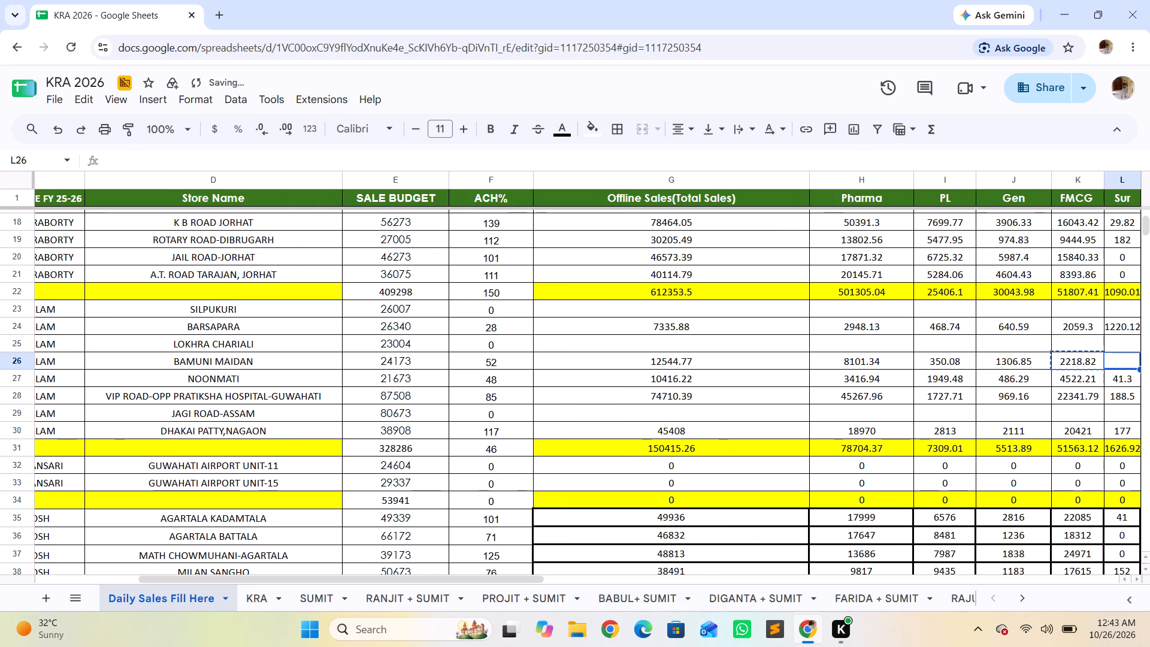
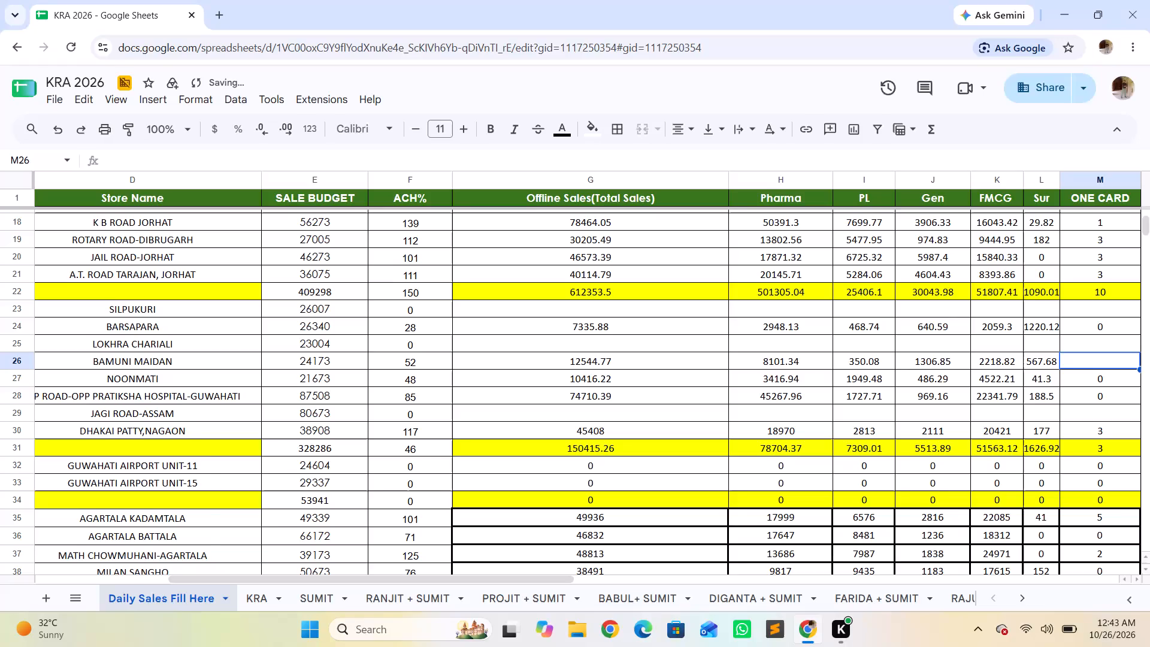
For the Bamuni Maidan store, enter One Card 0, HD Bill 0, HD Bill Value 0, Circle Enrollment 1, Value Deal 1 and Bill Count 20.
key(0)
key(Right)
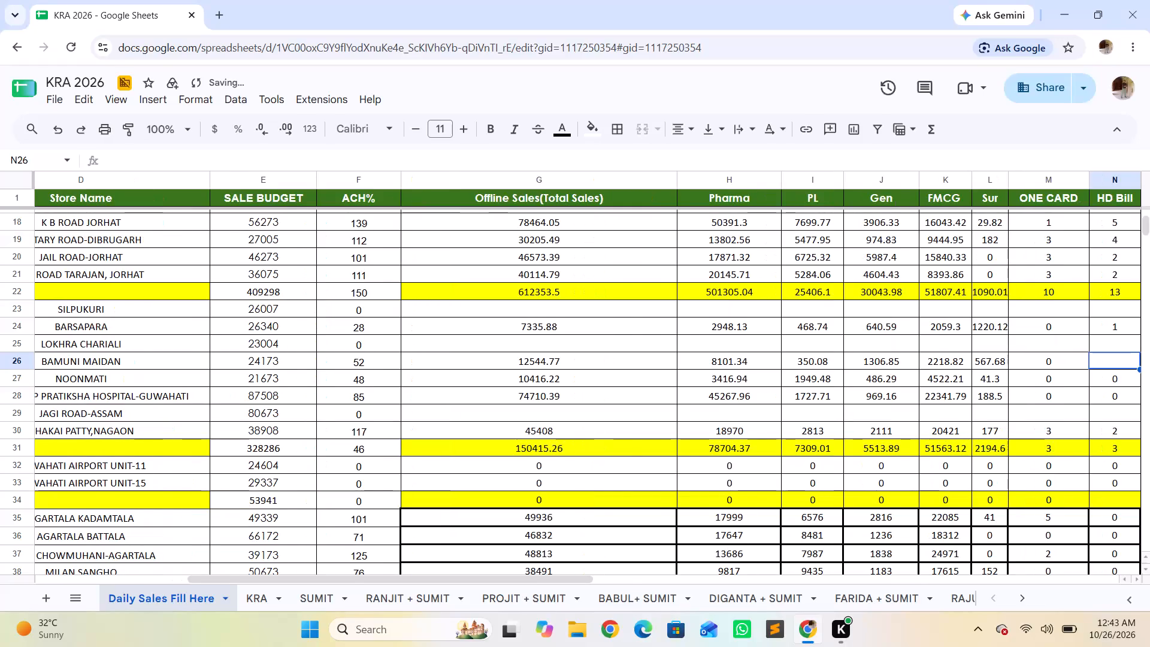
key(0)
key(Right)
key(0)
key(Right)
key(1)
key(Right)
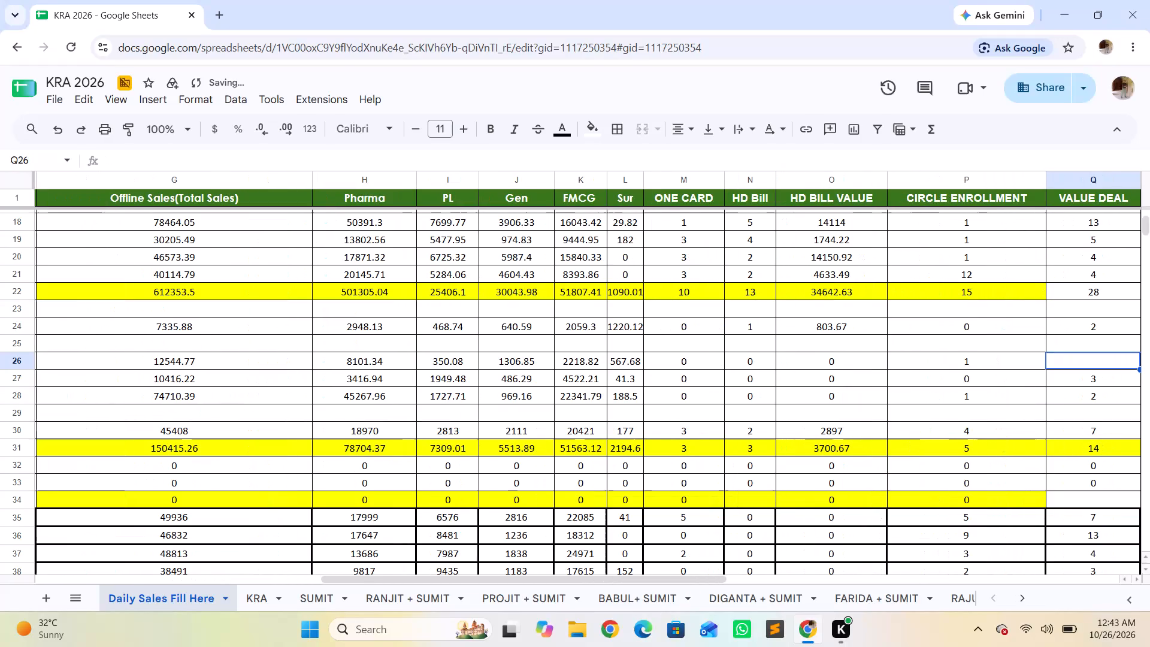
key(1)
key(Right)
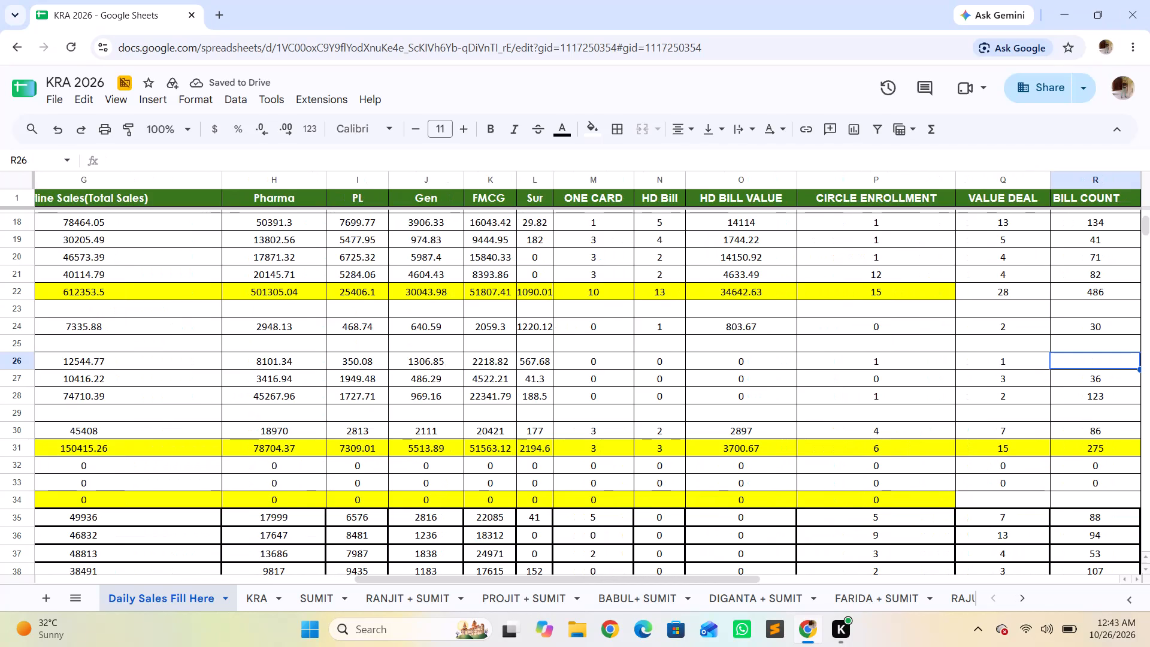
text(20)
key(Right)
Paste the copied FMCG value 2218.82 as Bamuni Maidan's offline FMCG and enter 0 for its online FMCG.
key(Right)
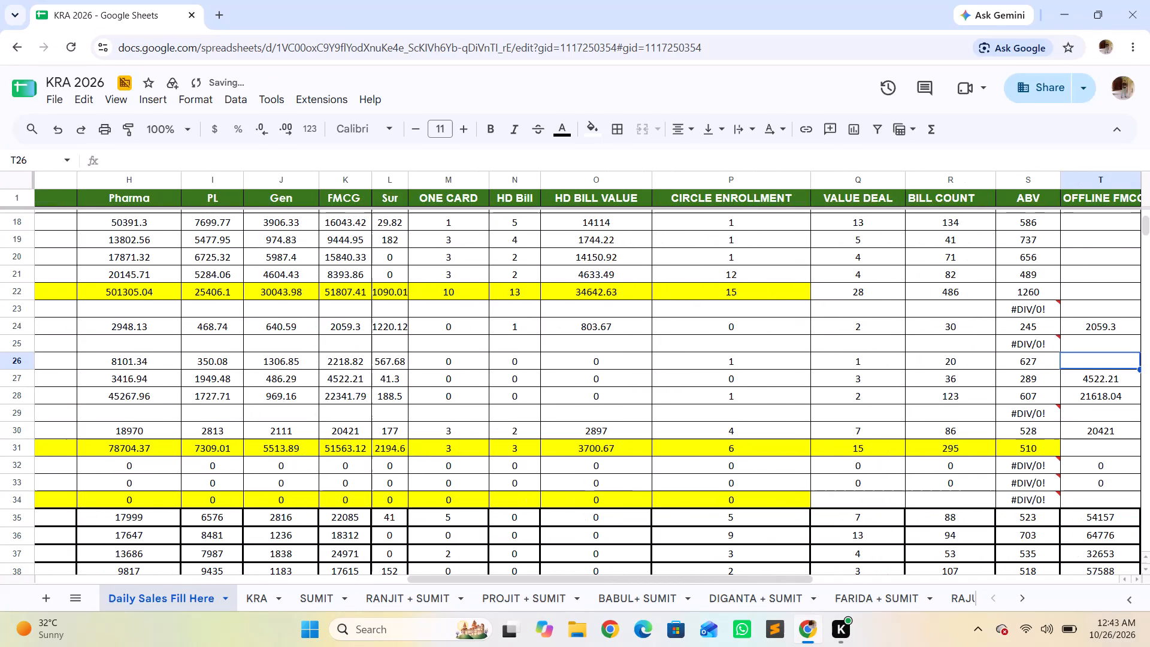
key(ctrl+v)
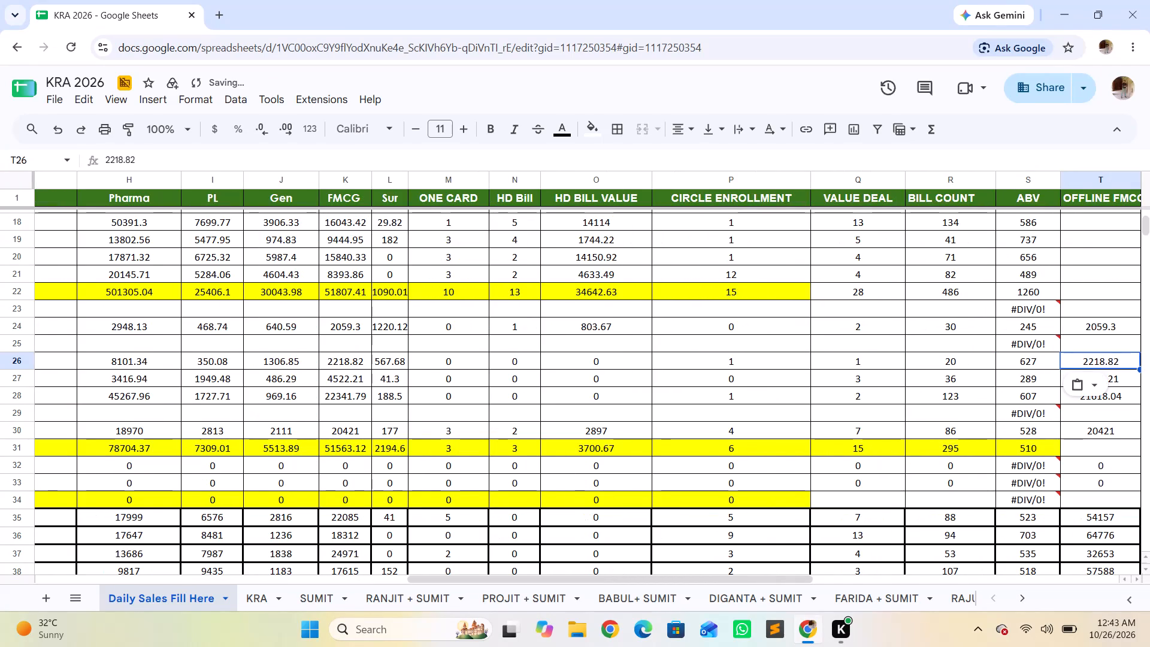
key(Right)
key(0)
key(Right)
In the Jagi Road-Assam store row (29), enter Offline Sales 83998, Pharma 38966 and PL 11823.
key(Left)
key(Left)
key(Left)
key(Left)
key(Left)
key(Left)
key(Left)
key(Left)
key(Left)
key(Left)
key(Left)
key(Left)
key(Left)
key(Left)
key(Left)
key(Left)
key(Left)
key(Left)
key(Left)
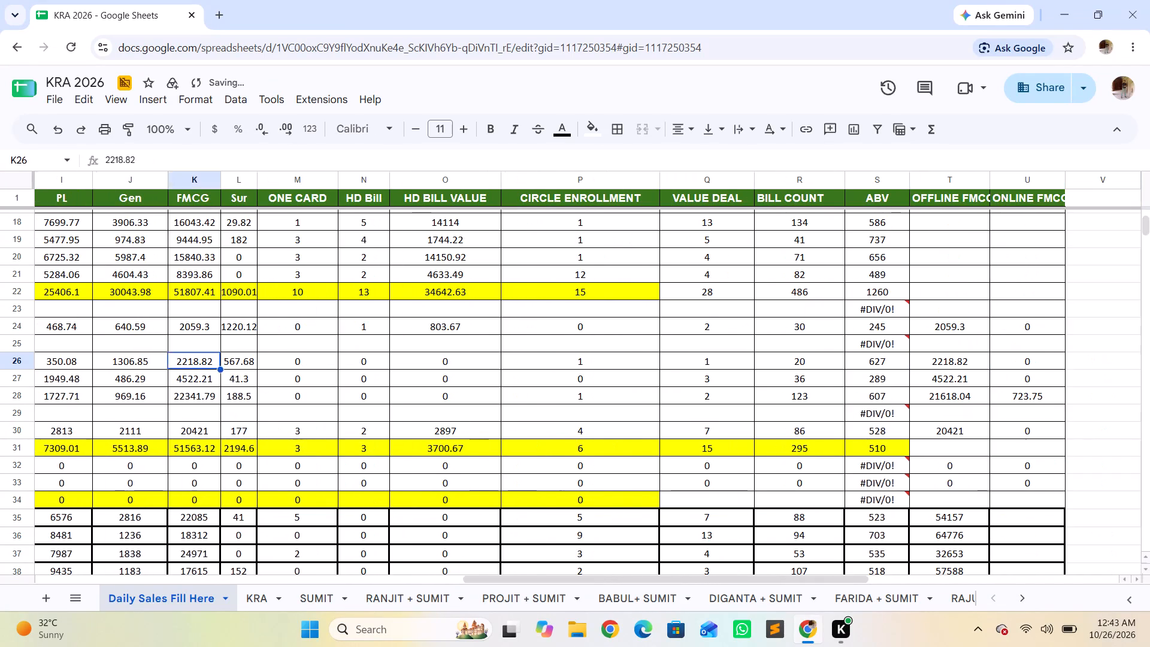
key(Right)
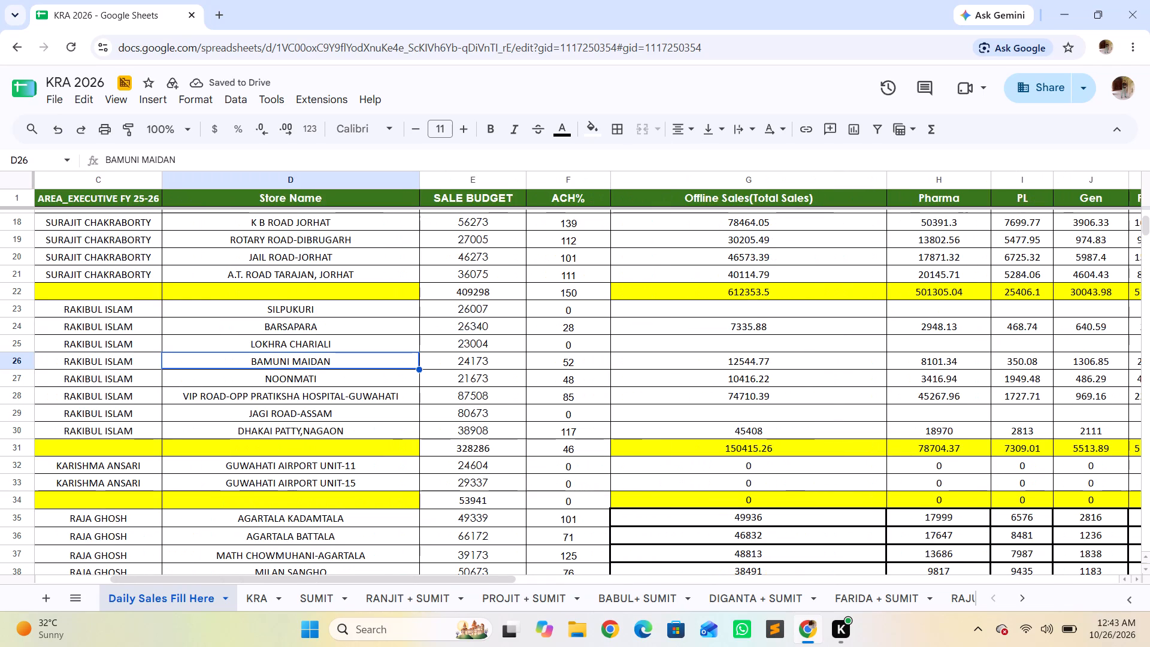
key(Down)
key(Down)
key(Down)
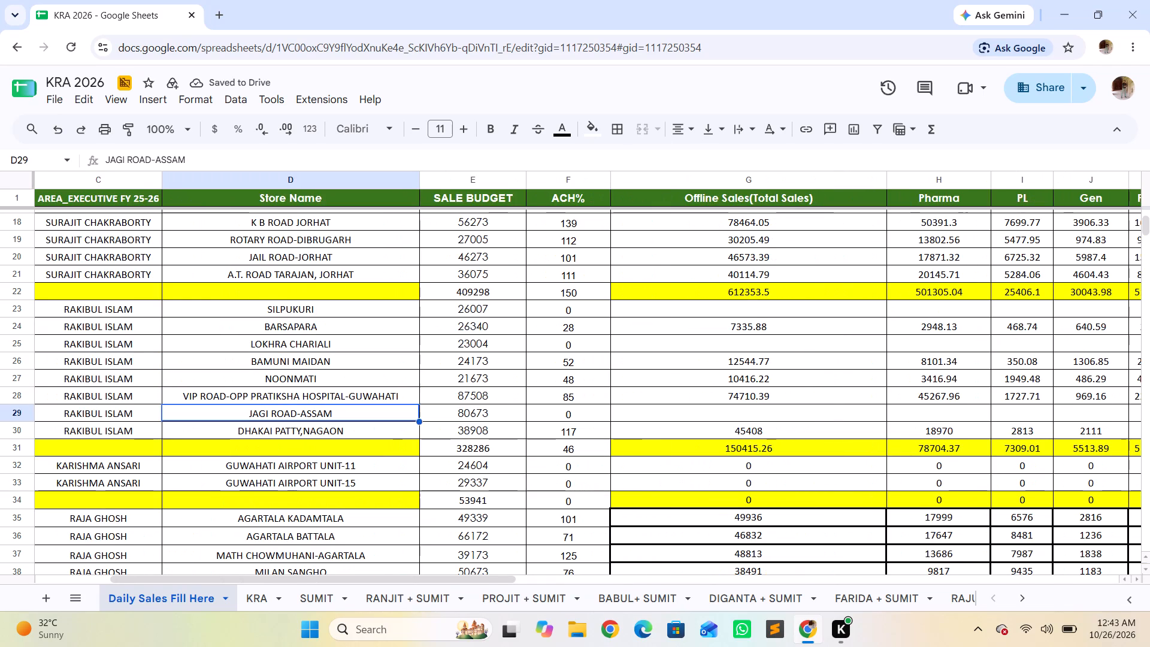
key(Right)
key(Right)
key(Right)
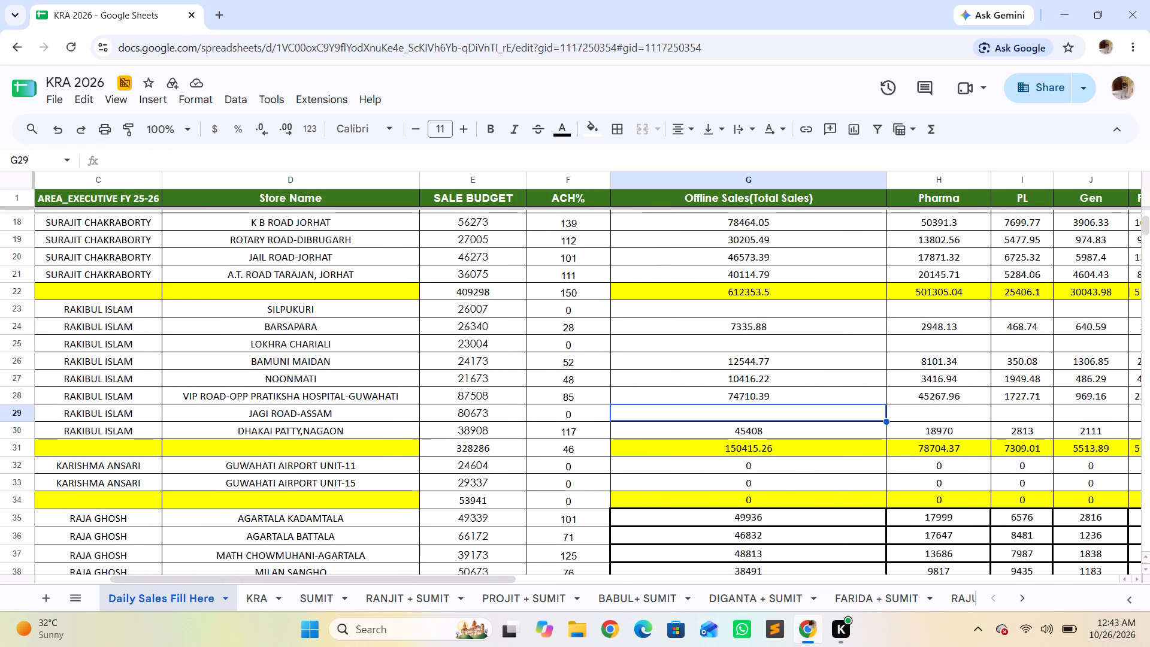
text(83998)
key(Right)
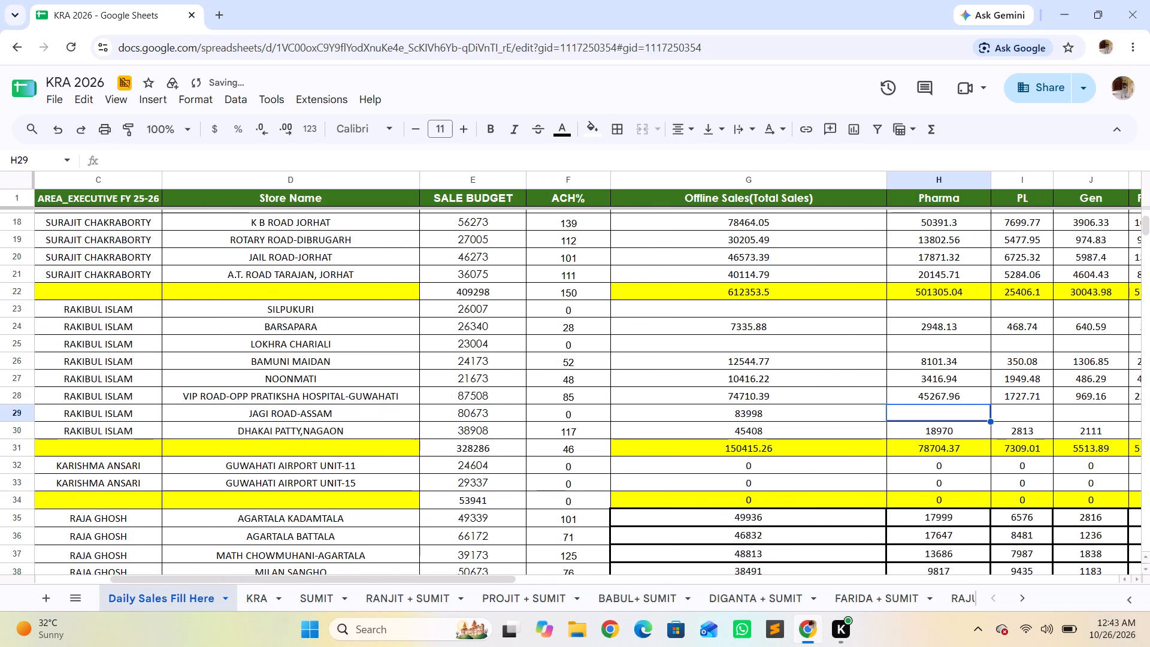
text(38966)
key(Right)
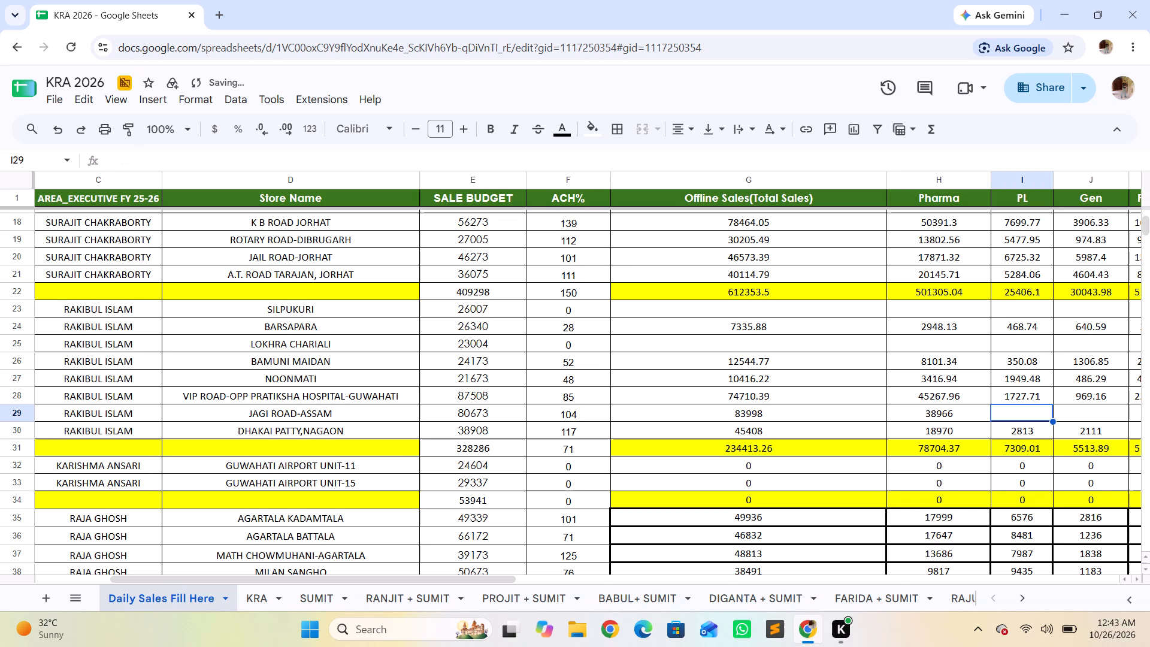
text(11)
key(8)
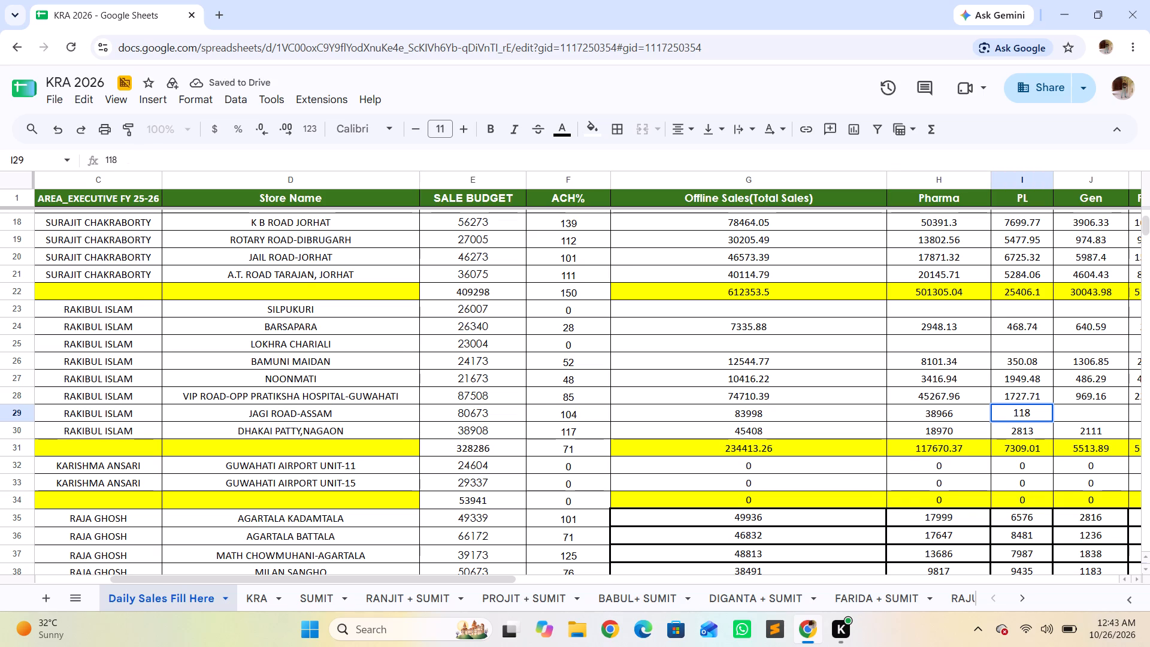
text(23)
key(Right)
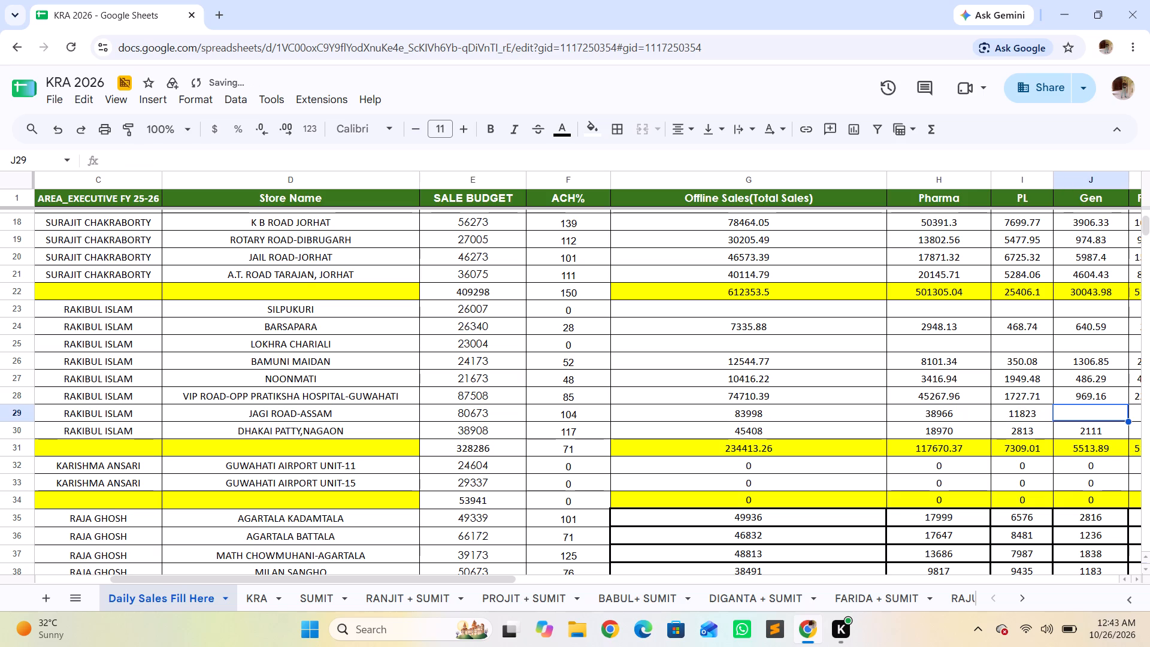
Enter Gen 4468, FMCG 26964 and Sur 100 for the Jagi Road-Assam store, copying the FMCG value for reuse.
text(4468)
key(Right)
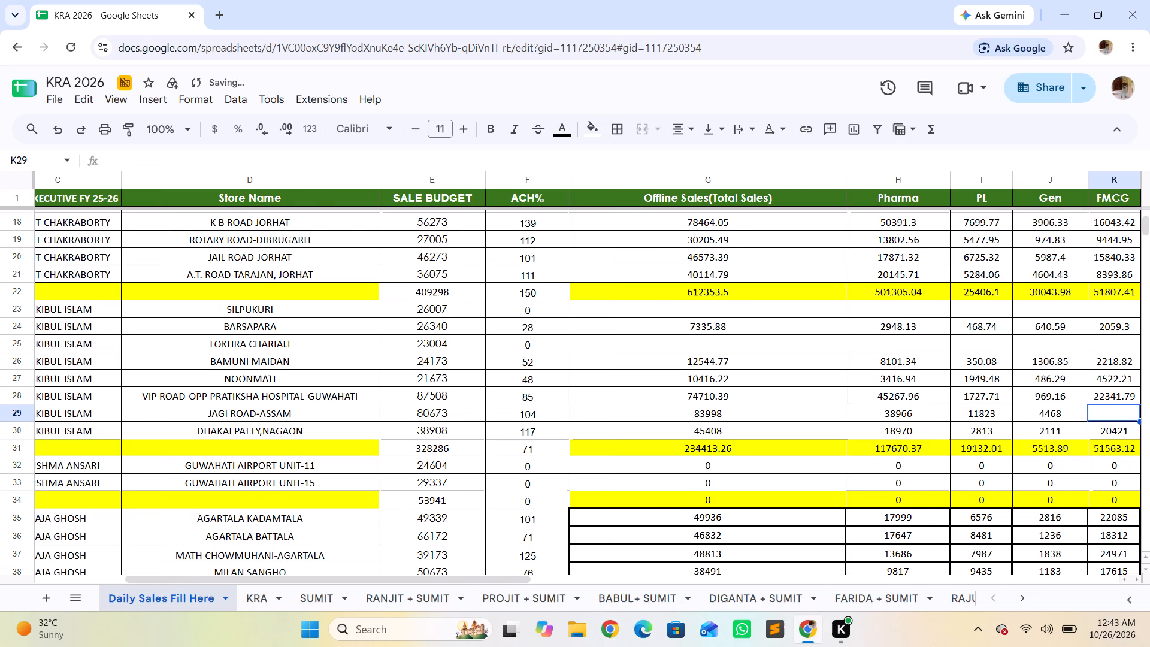
key(2)
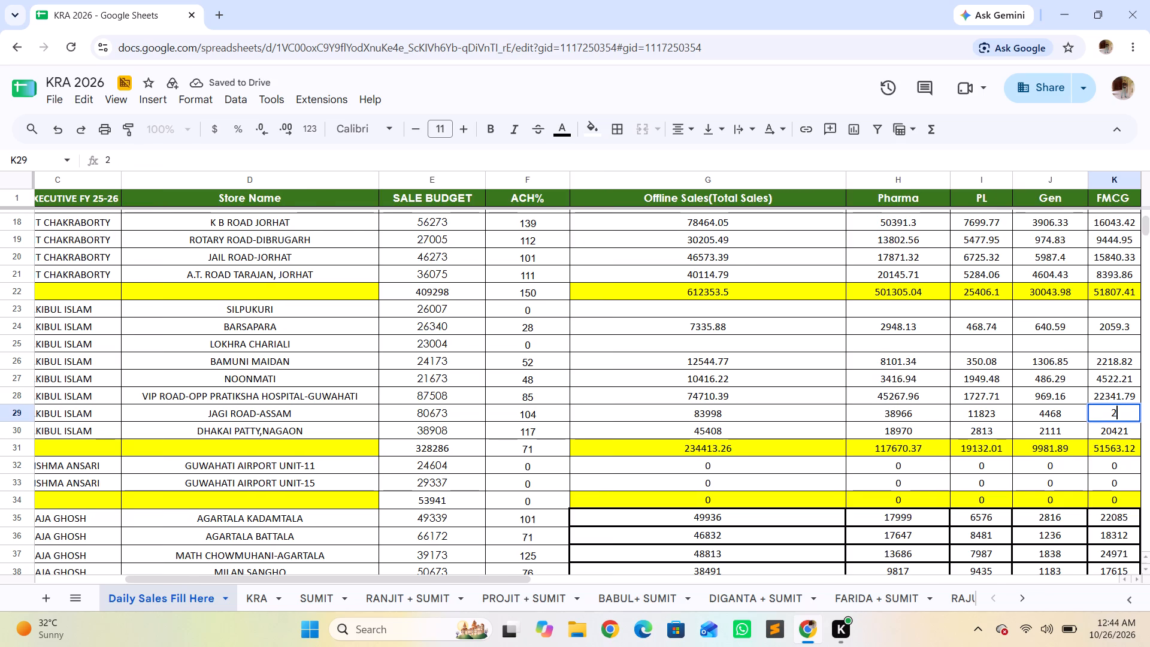
text(6964)
key(Right)
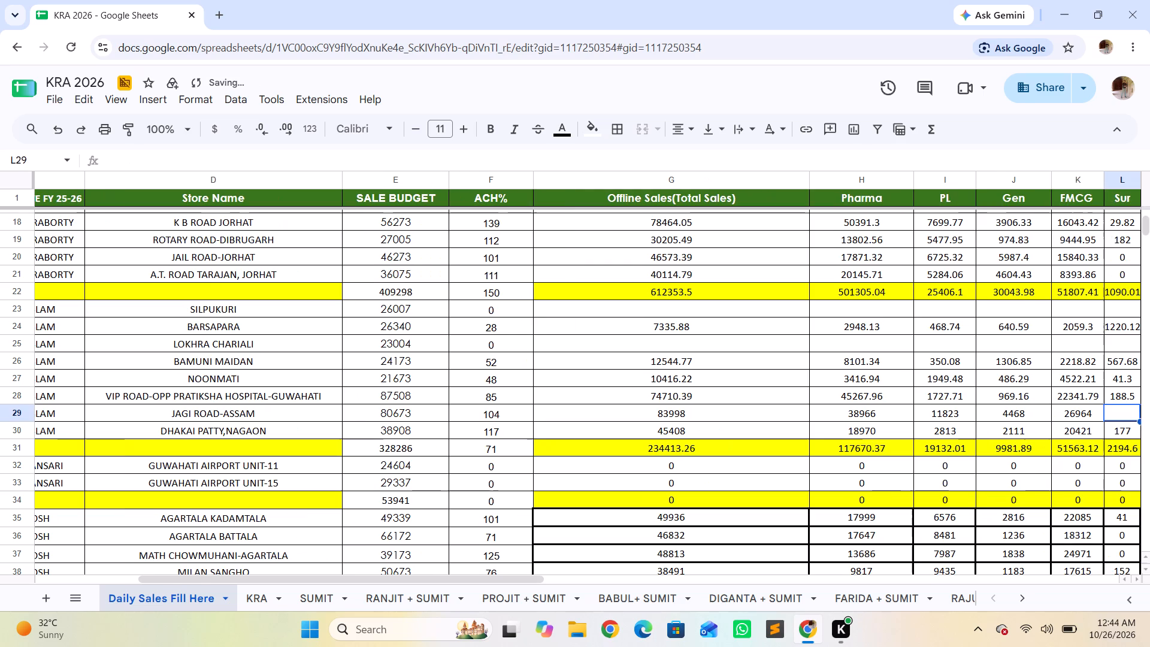
key(Left)
key(ctrl+c)
key(Right)
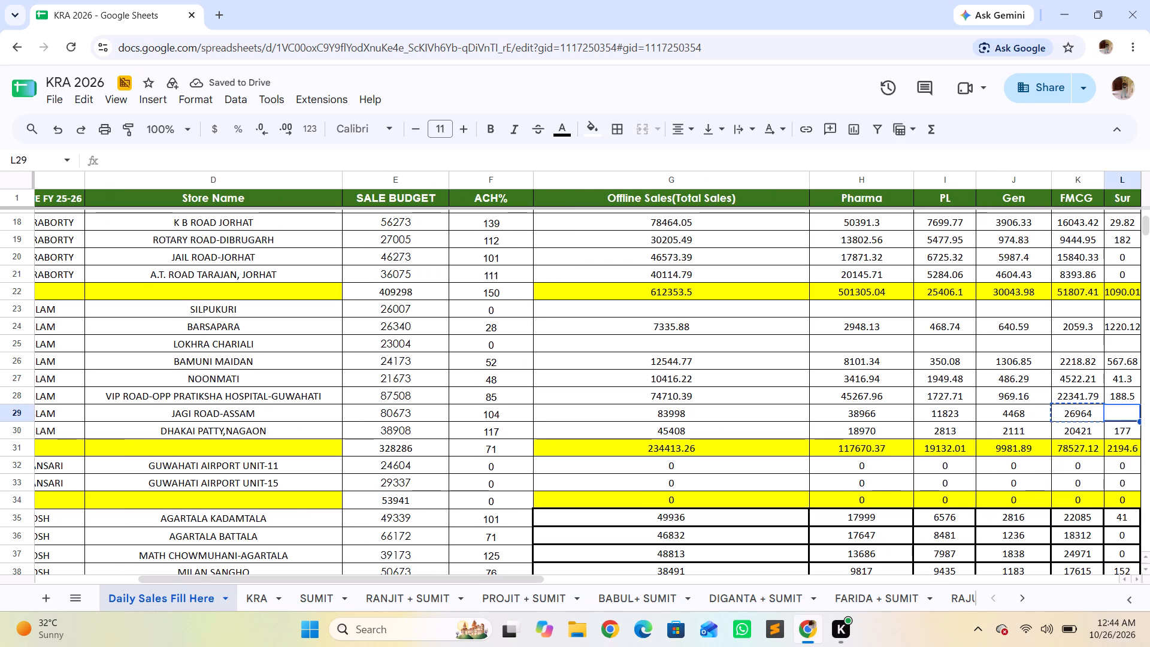
text(100)
key(Right)
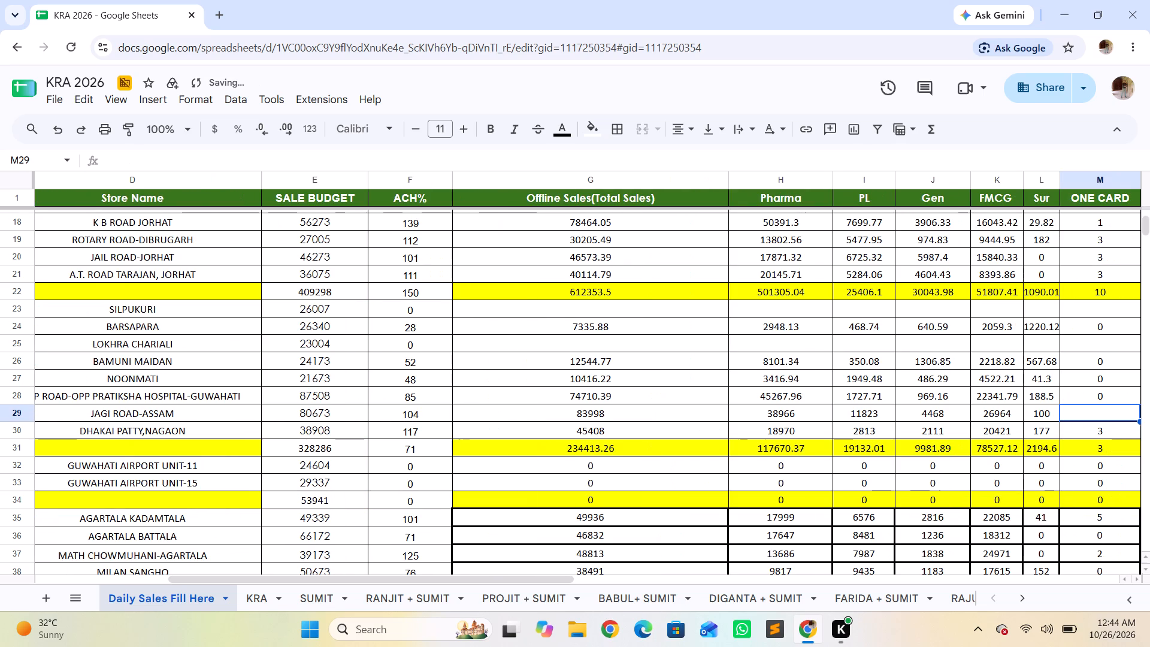
For the Jagi Road-Assam store, enter One Card 3, HD Bill 0, HD Bill Value 0, Circle Enrollment 7, Value Deal 13 and Bill Count 205.
key(3)
key(Right)
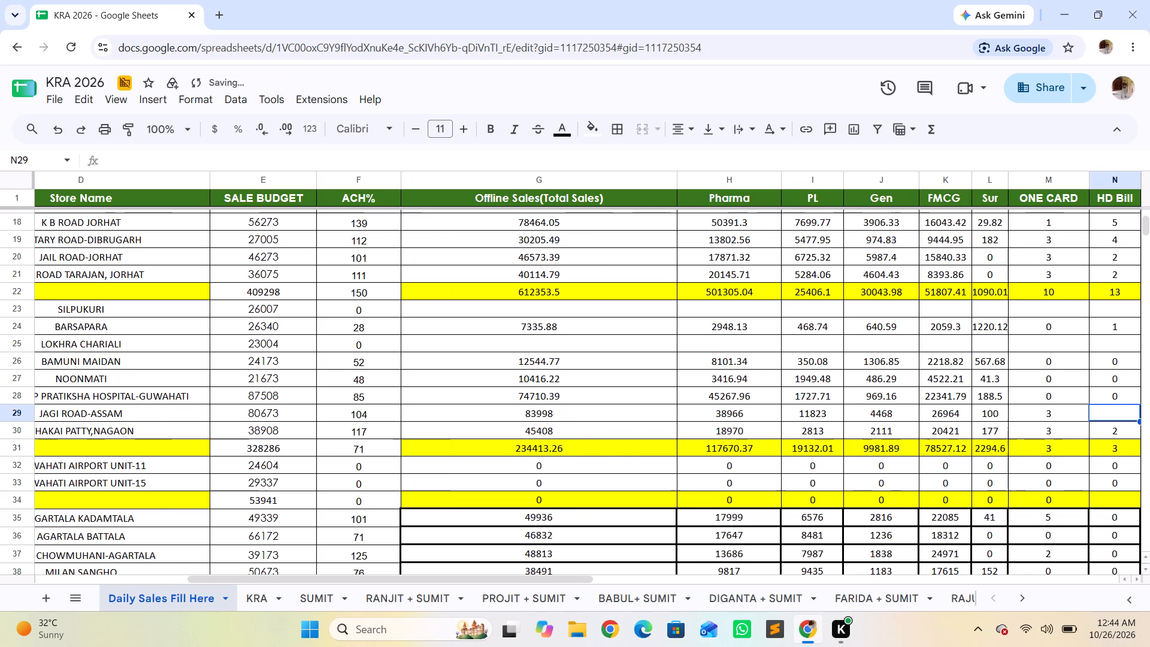
key(0)
key(Right)
key(0)
key(Right)
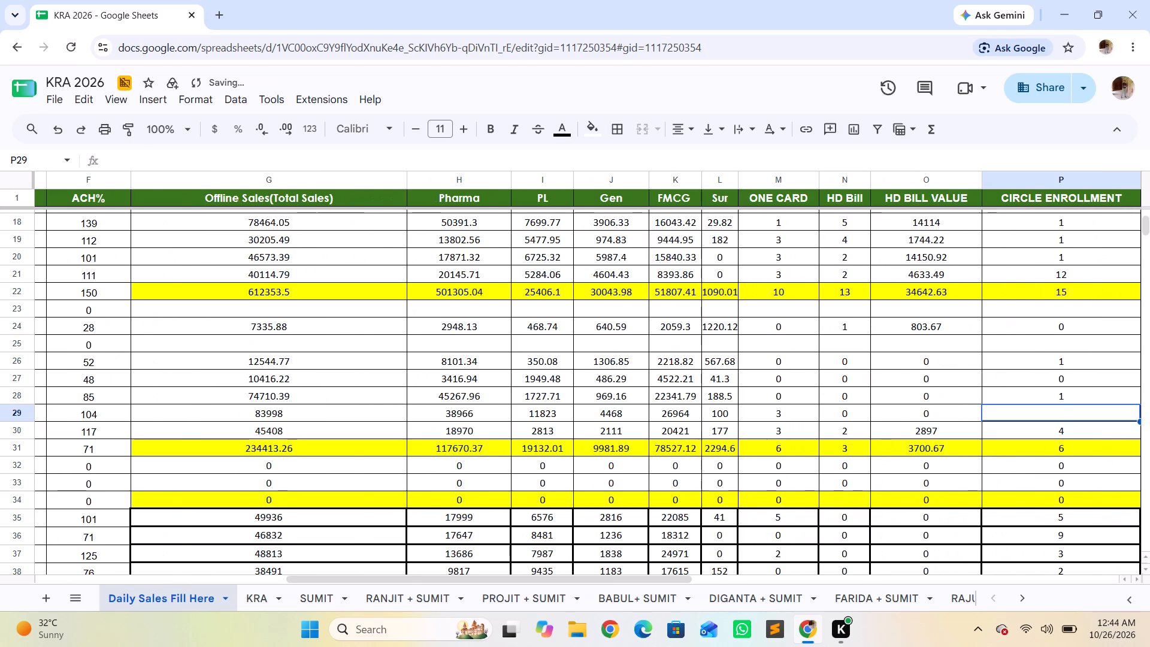
key(7)
key(Right)
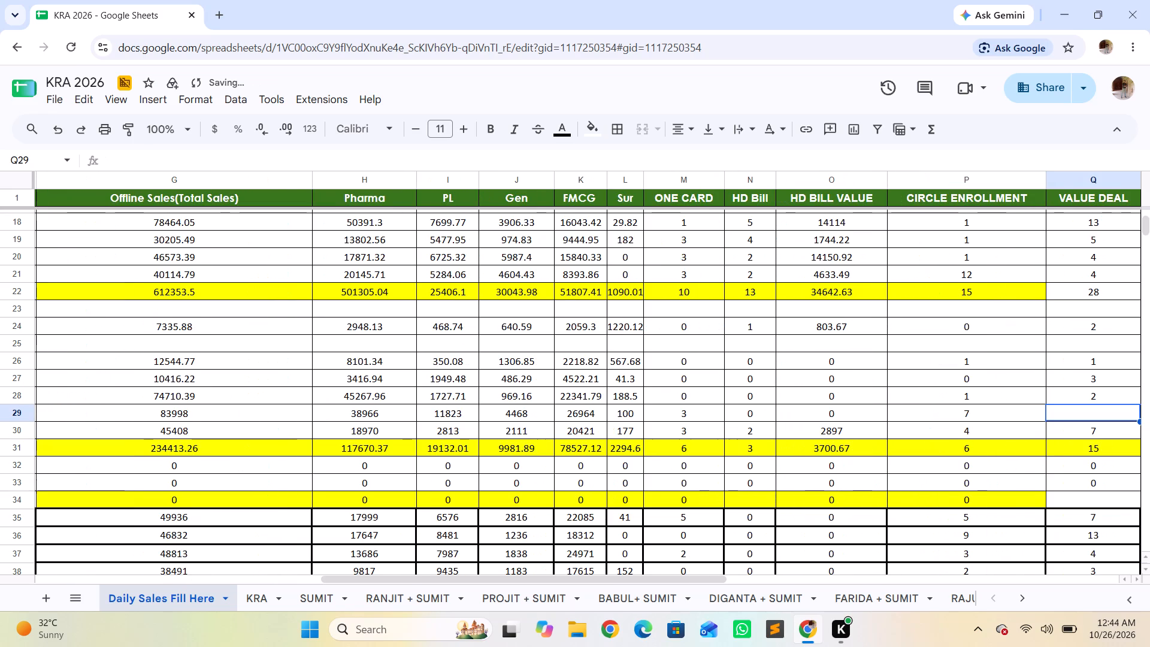
text(13)
key(Right)
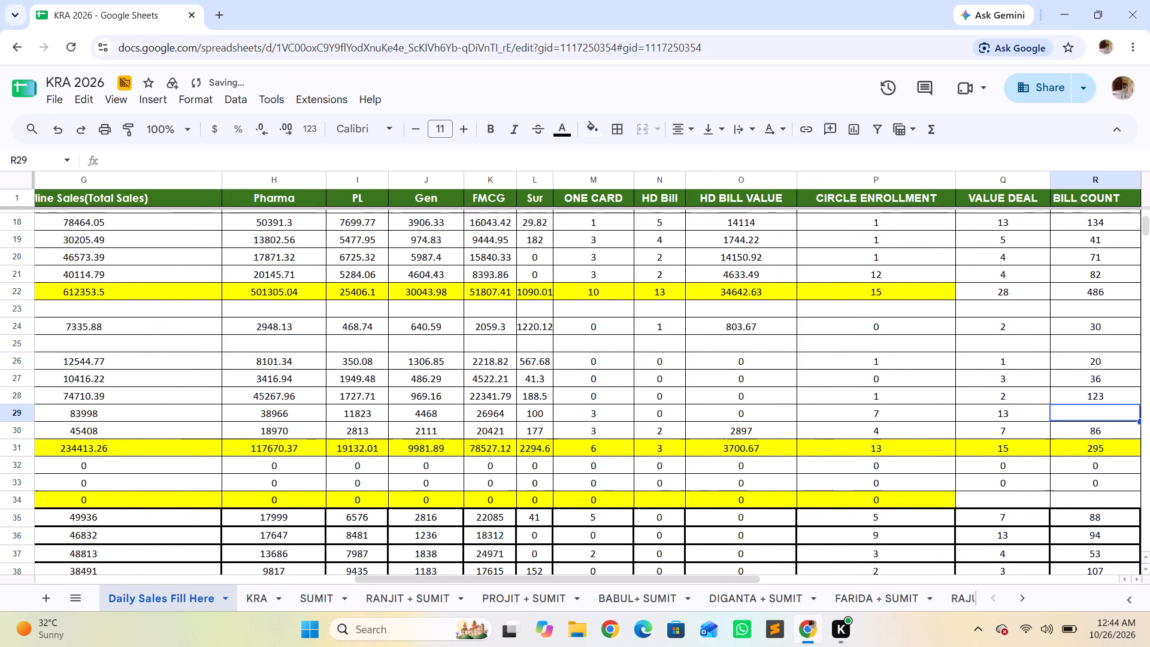
text(205)
key(Right)
Paste the copied FMCG value 26964 as Jagi Road-Assam's offline FMCG and enter 0 for its online FMCG.
key(Right)
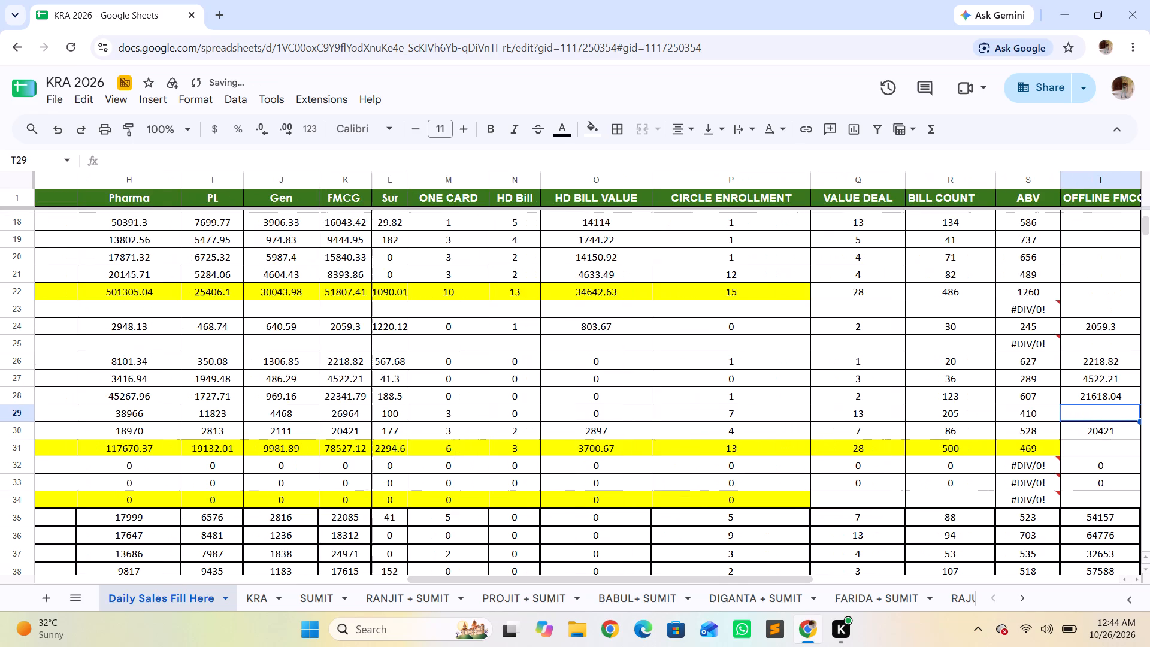
key(ctrl+v)
key(Right)
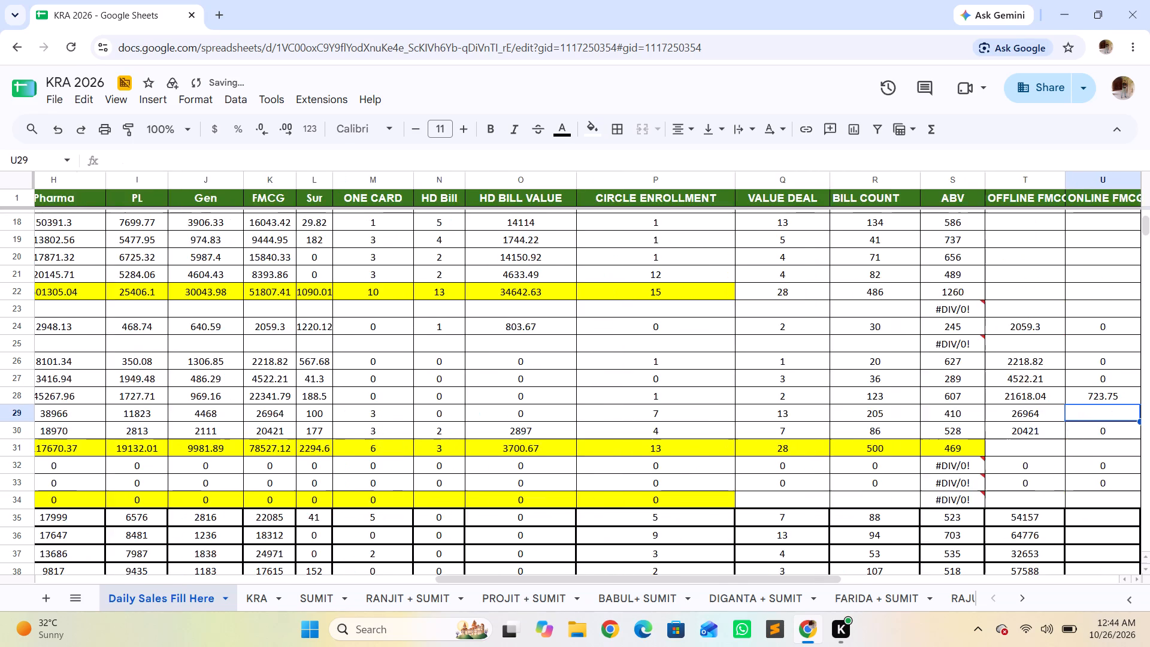
key(0)
key(Right)
In the Lokhra Chariali store row (25), enter Offline Sales 20726.79, Pharma 14343.96 and PL 1409.30.
key(Left)
key(Left)
key(Left)
key(Left)
key(Left)
key(Left)
key(Left)
key(Left)
key(Left)
key(Left)
key(Left)
key(Left)
key(Left)
key(Left)
key(Left)
key(Left)
key(Left)
key(Left)
key(Left)
key(Left)
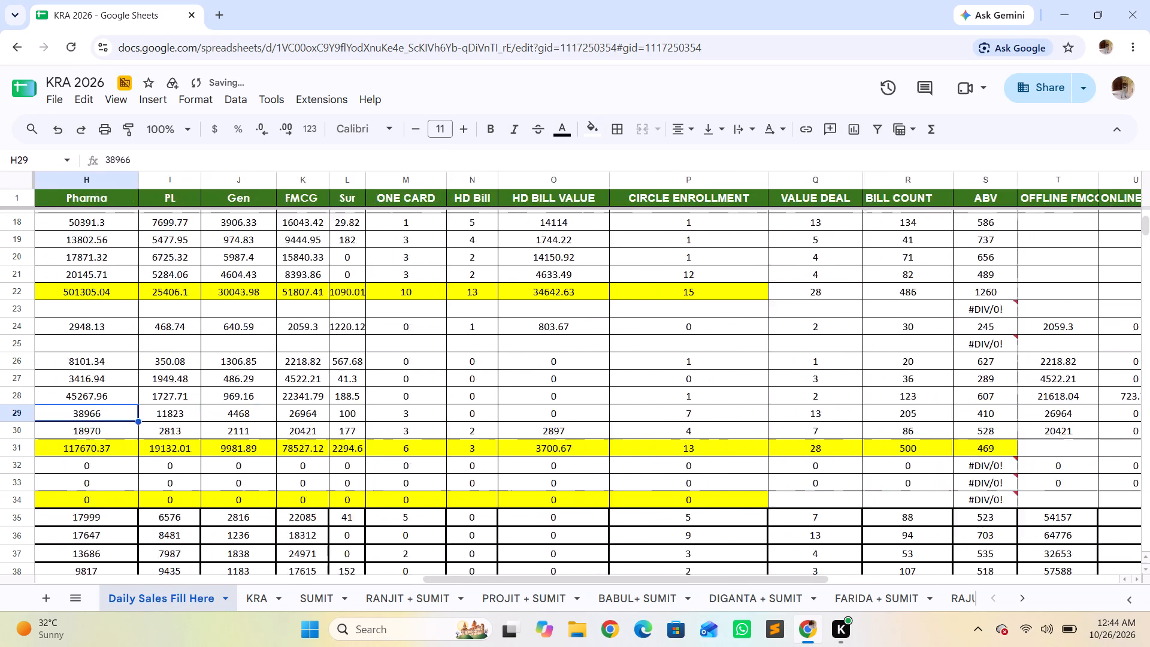
key(Right)
key(Right)
key(Right)
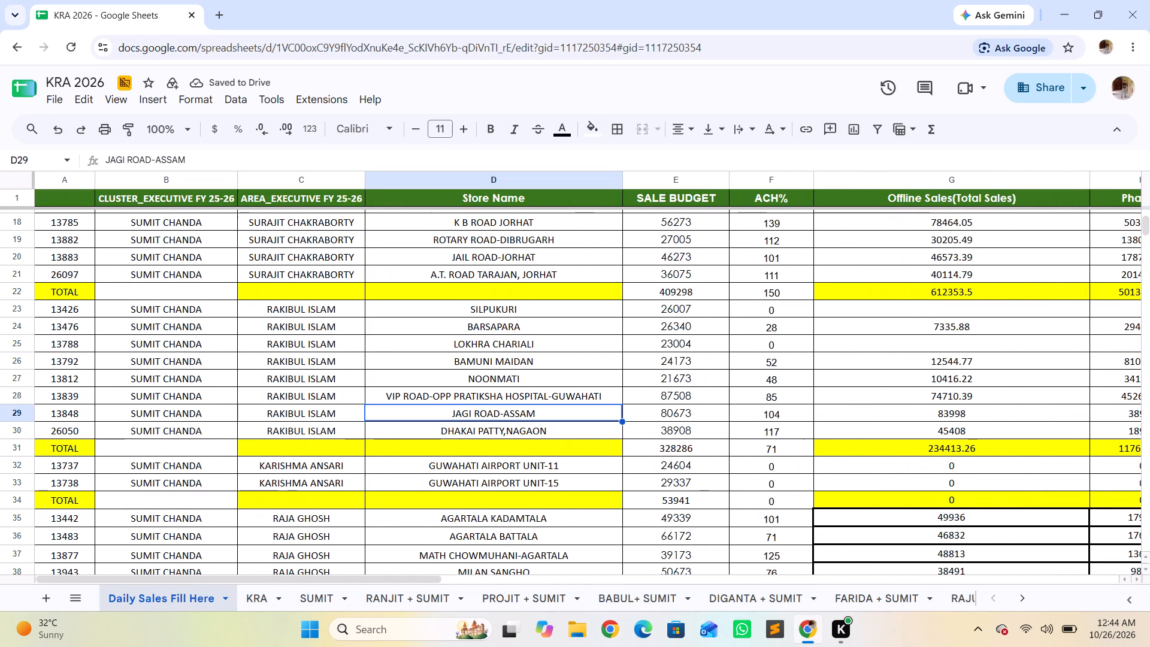
key(Up)
key(Up)
key(Up)
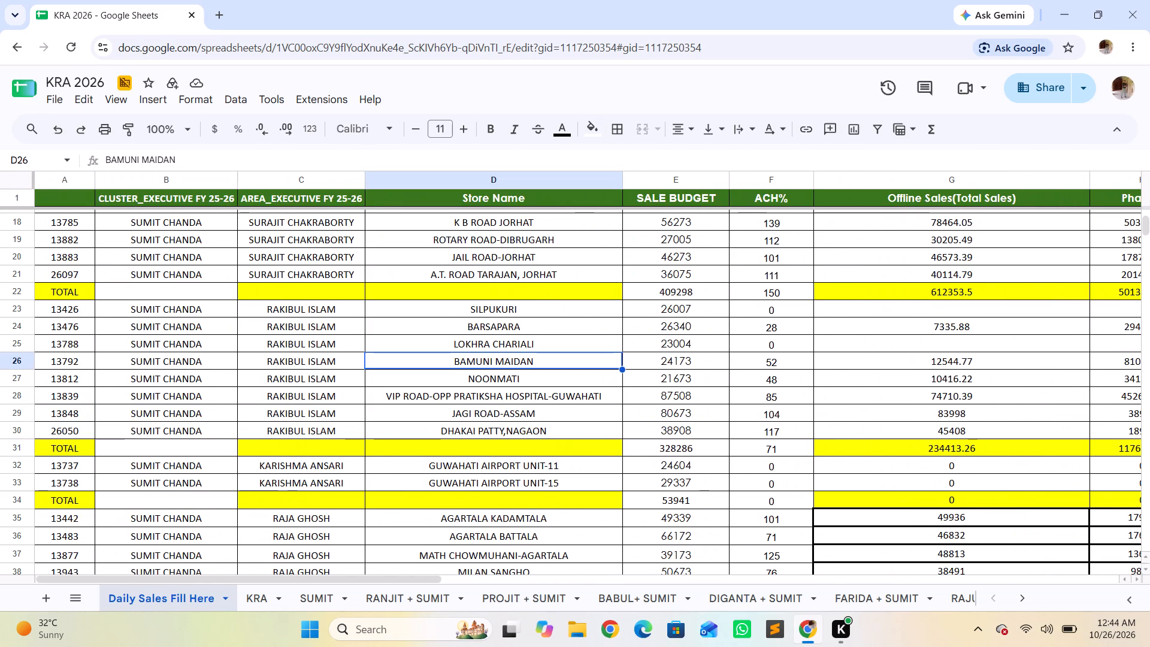
key(Up)
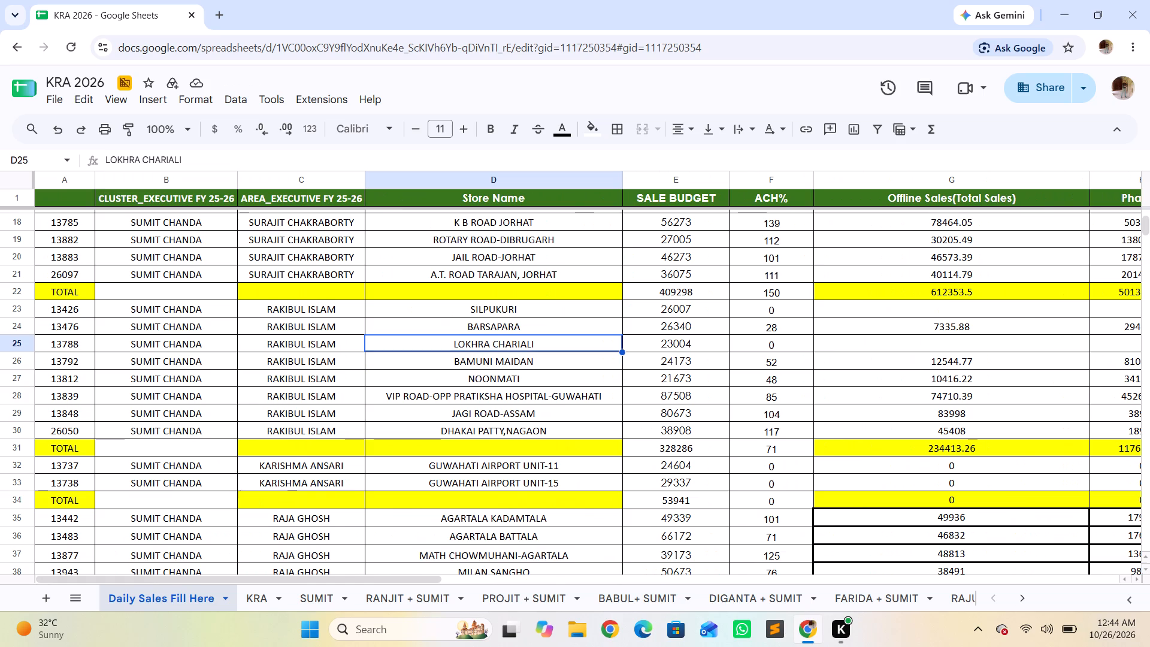
key(Right)
key(Right)
key(Right)
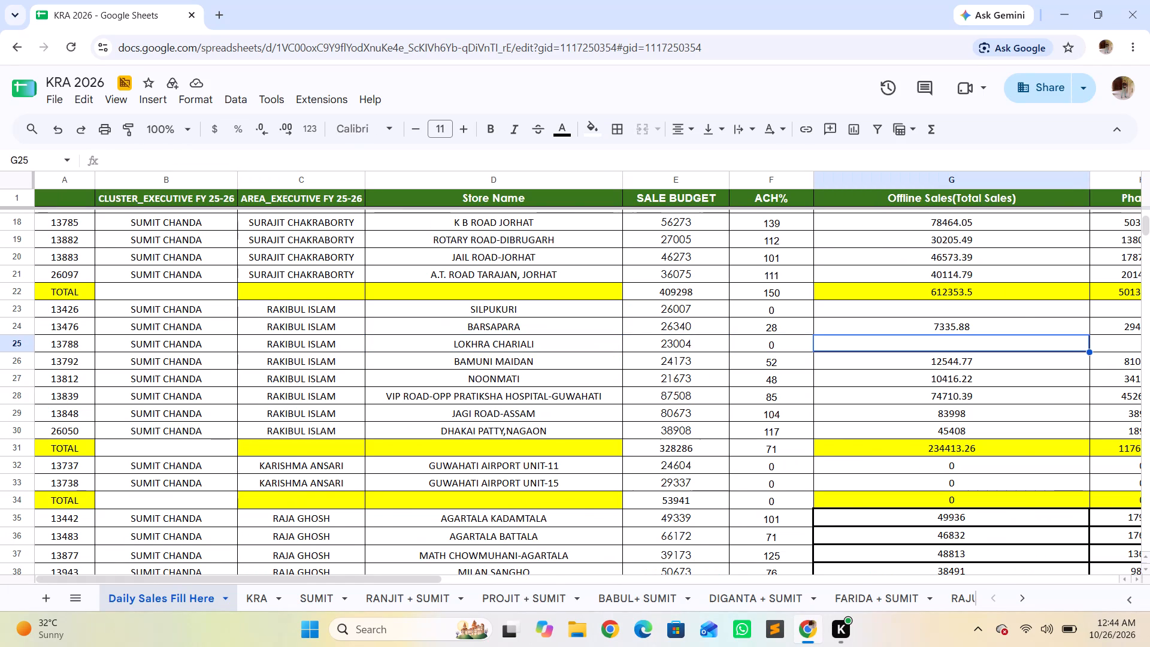
text(20)
text(726.79)
key(Right)
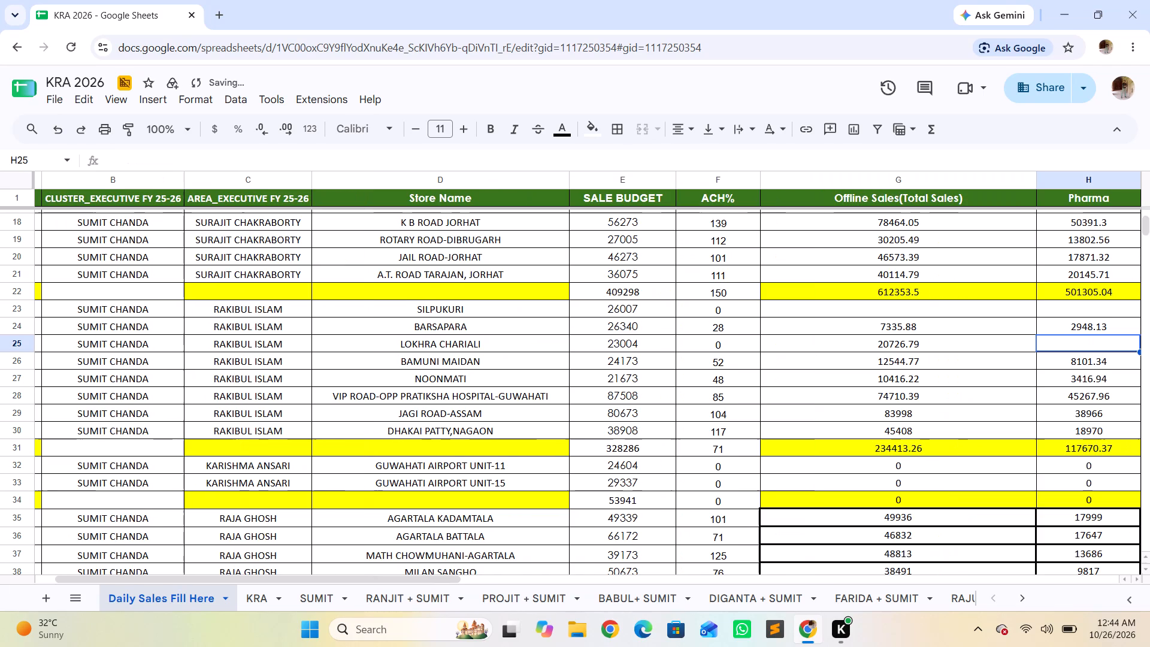
text(14343.96)
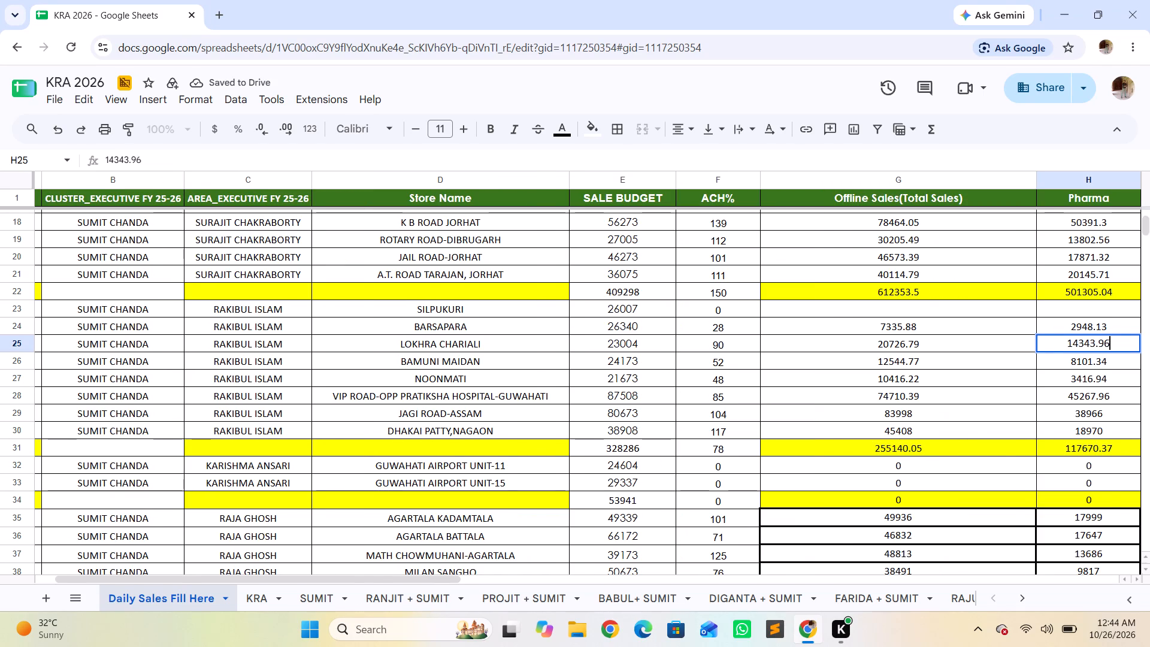
key(Right)
text(1409.30)
key(Right)
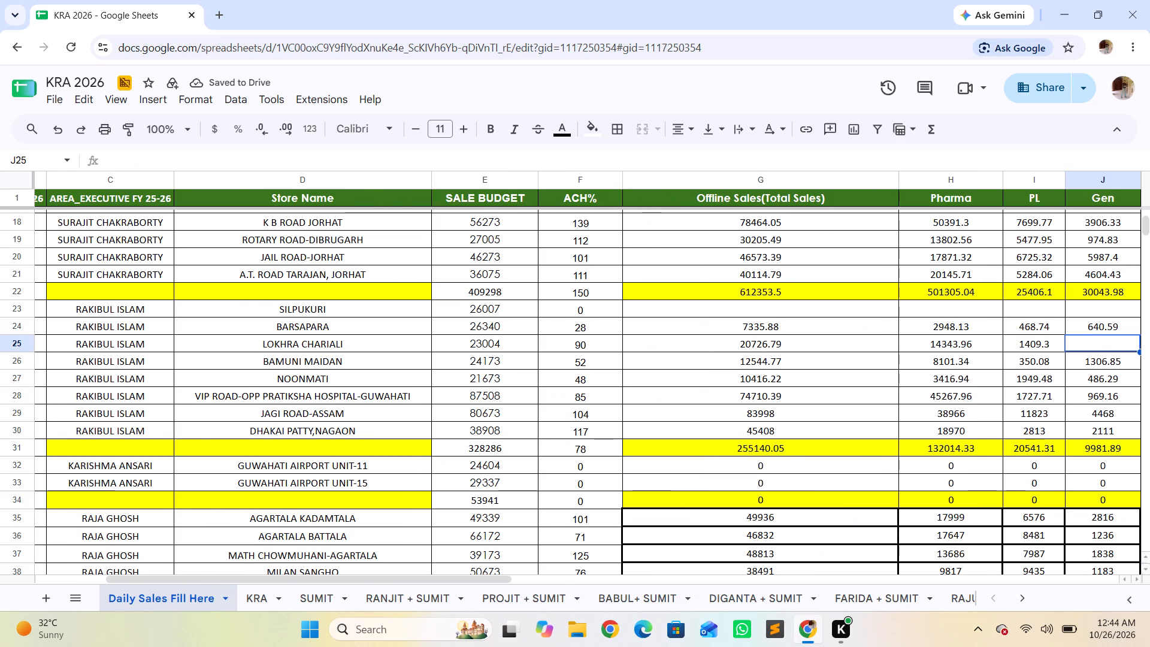
Enter Gen 622.02, FMCG 4194.58 and Sur 116.93 for the Lokhra Chariali store in row 25.
text(622.02)
key(Right)
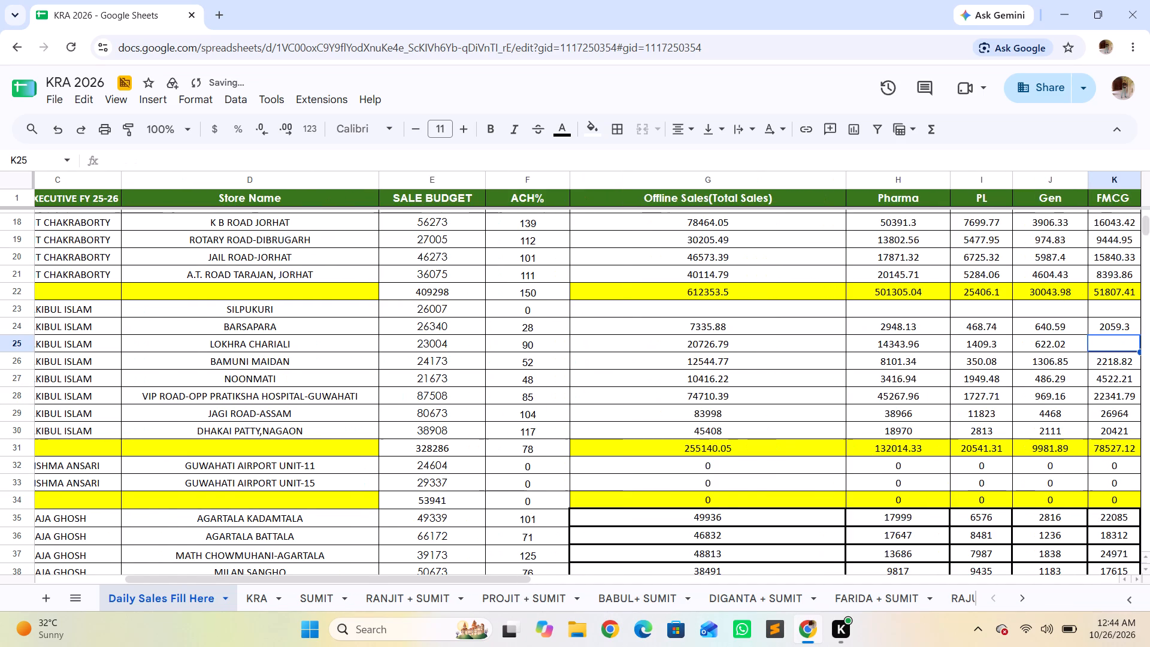
text(4194.58)
key(Right)
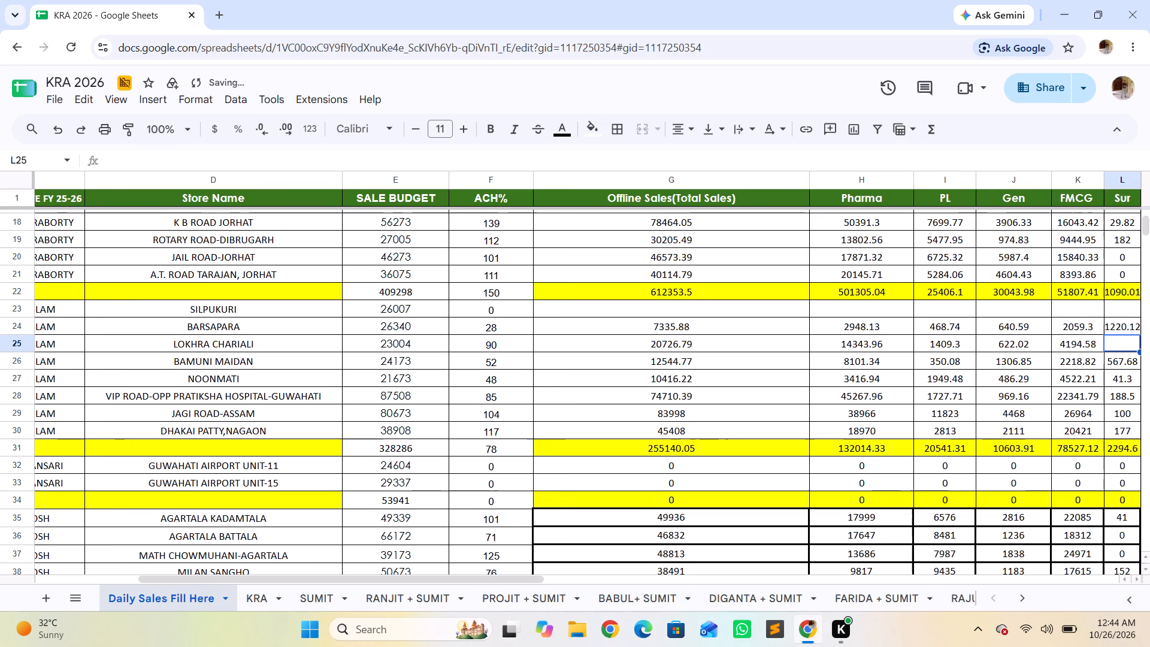
text(116.93)
key(Right)
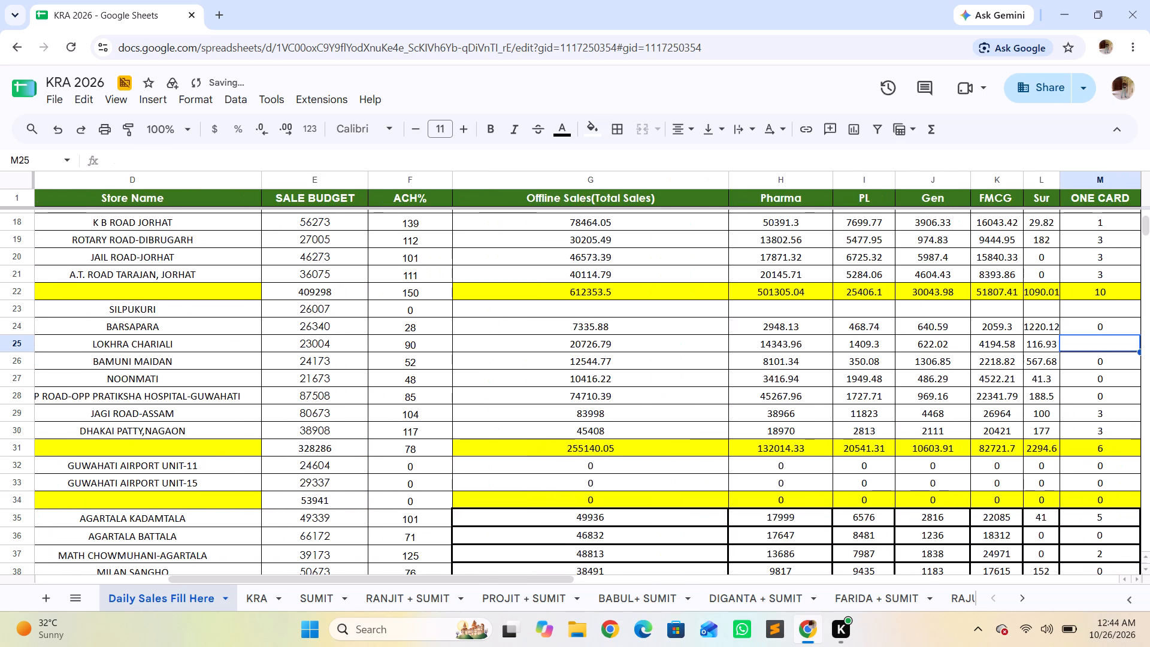
For Lokhra Chariali in row 25, enter One Card, HD Bill, HD Bill Value and Circle Enrollment 0, Value Deal 3 and Bill Count 39.
key(0)
key(Right)
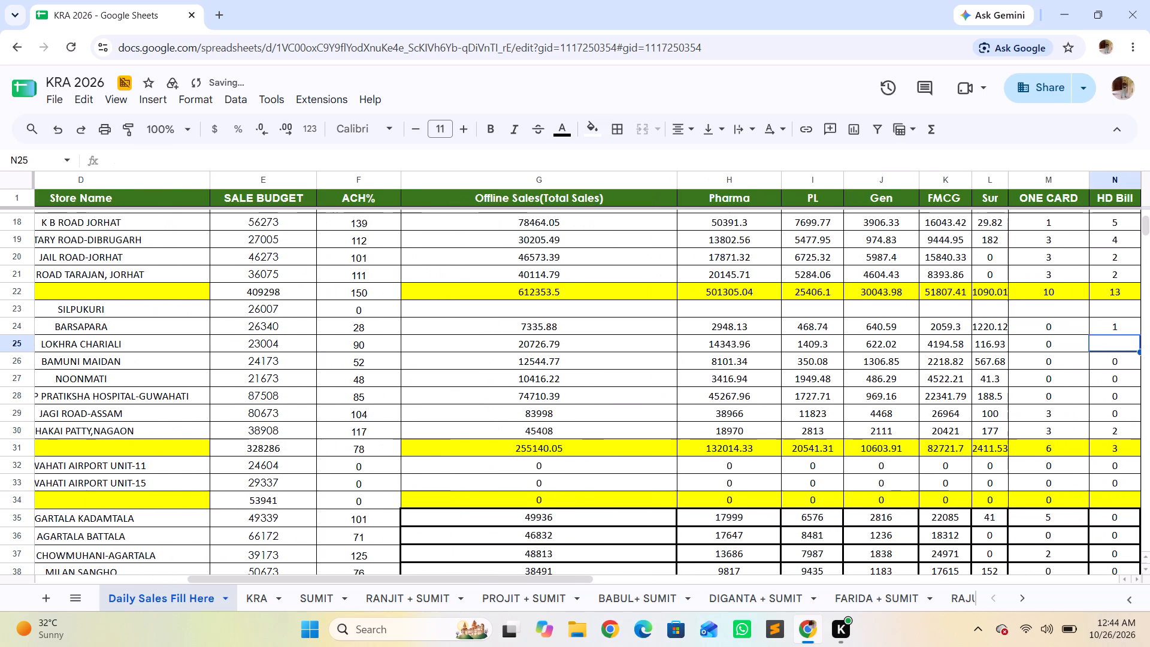
key(0)
key(Right)
key(0)
key(Right)
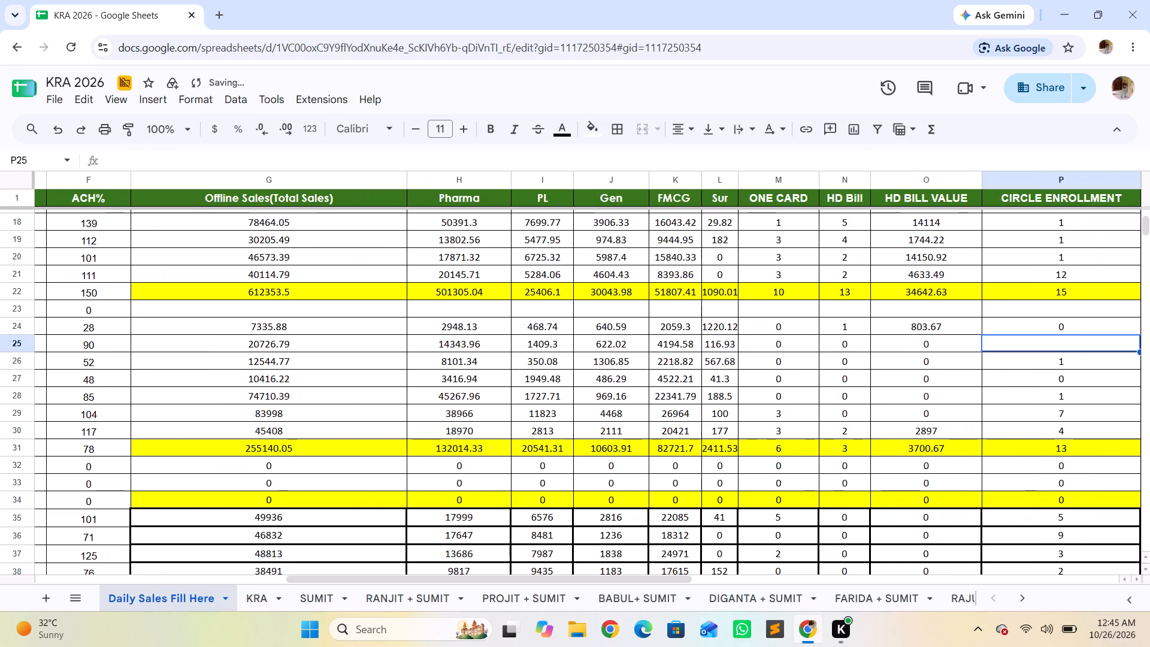
key(0)
key(Right)
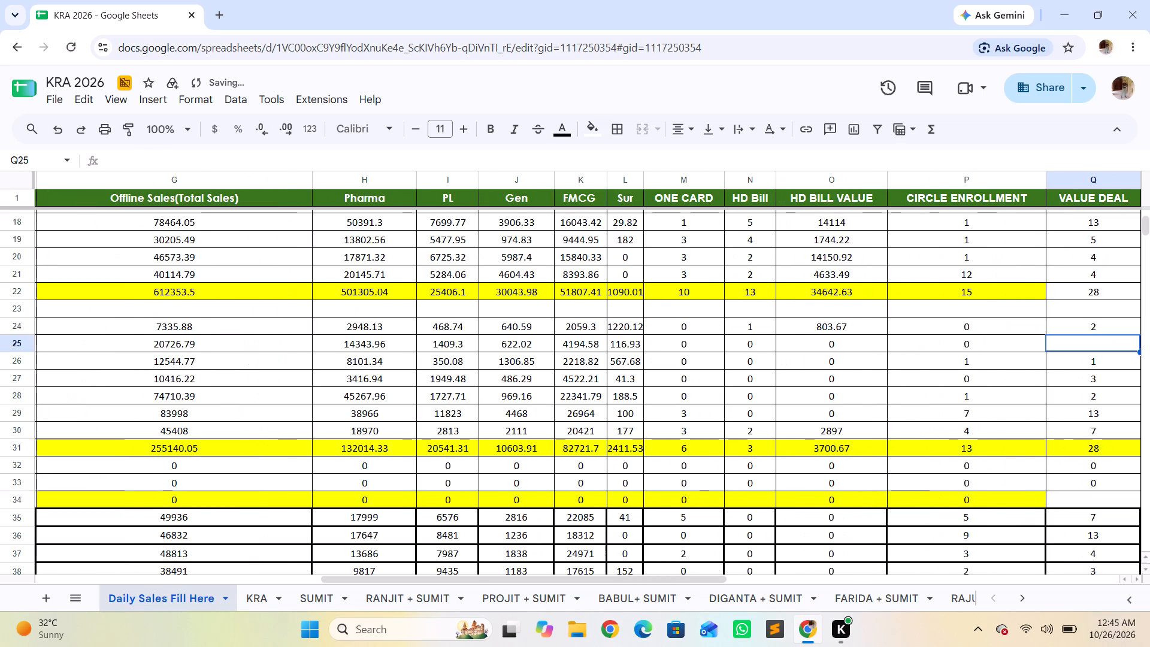
key(3)
key(Right)
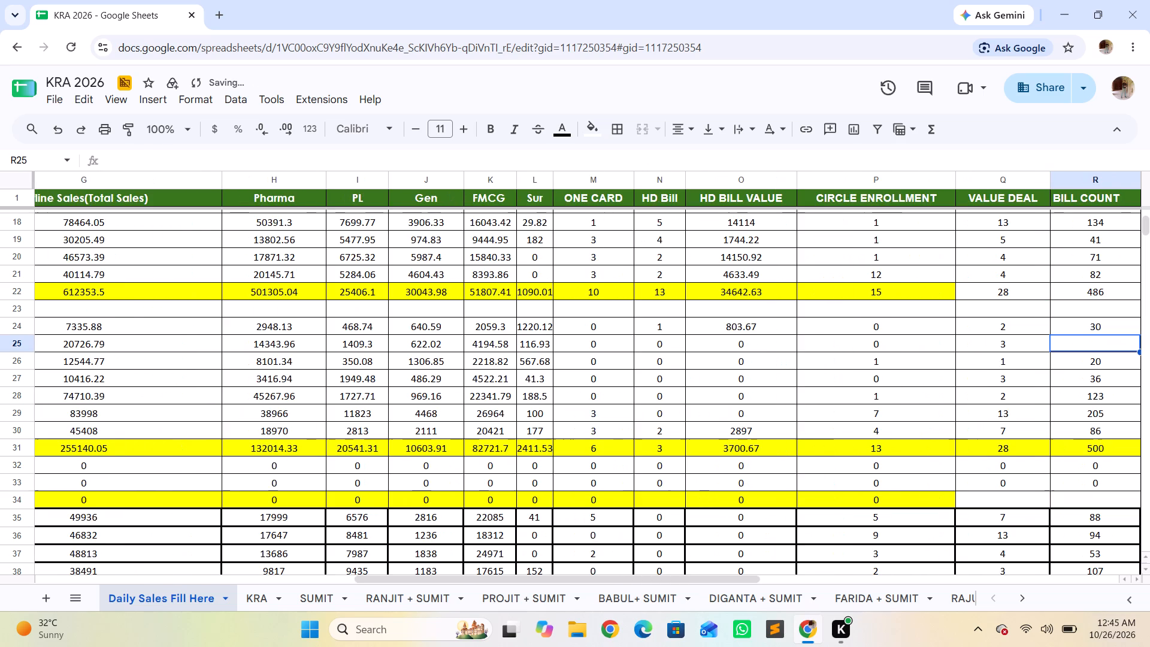
text(39)
key(Right)
Enter 3986.58 as Lokhra Chariali's offline FMCG and 208.00 as its online FMCG in row 25.
key(Right)
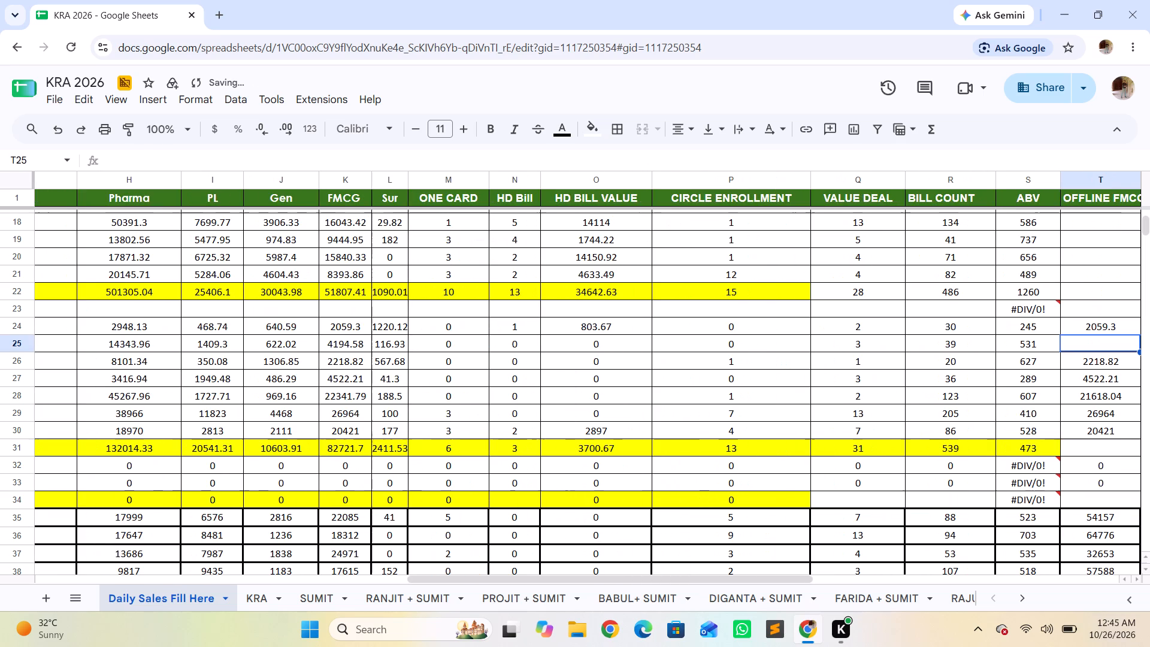
key(3)
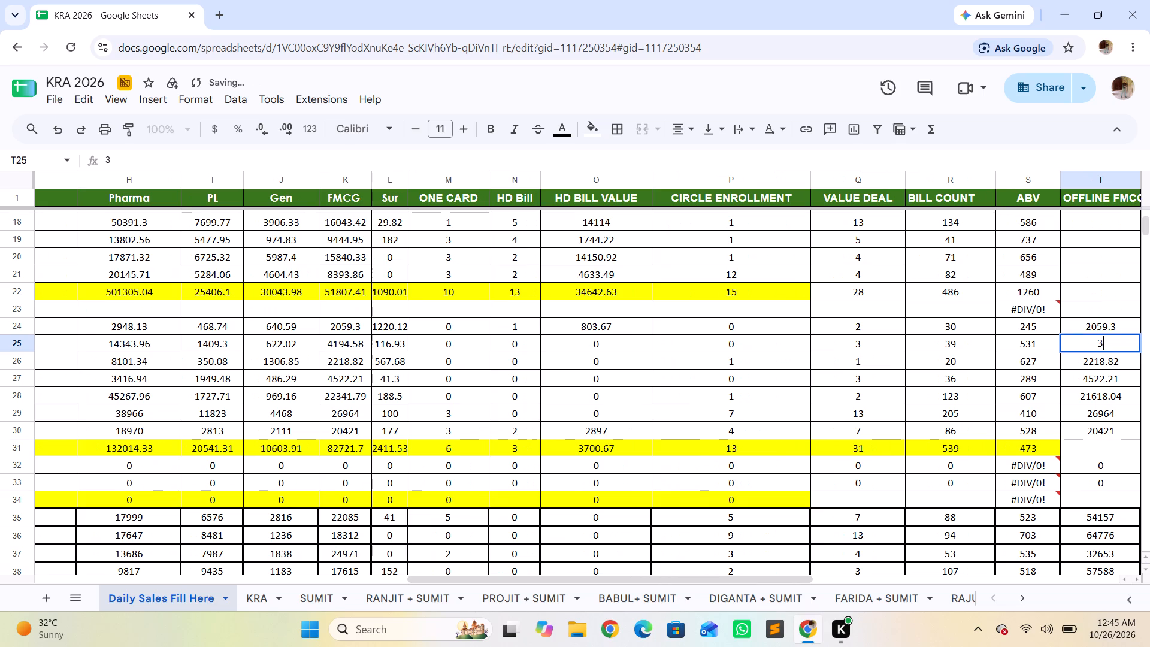
text(986.58)
key(Right)
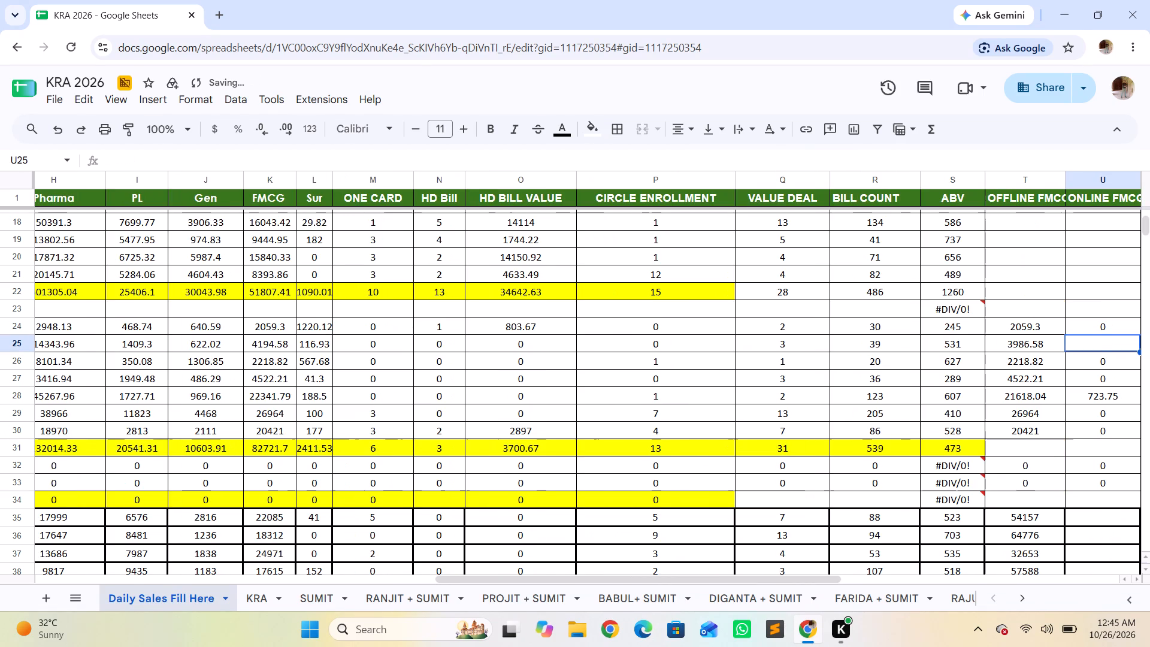
text(208.)
text(00)
key(Right)
Return along row 25 to the Lokhra Chariali store name.
key(Left)
key(Left)
key(Left)
key(Left)
key(Left)
key(Left)
key(Left)
key(Left)
key(Left)
key(Left)
key(Left)
key(Left)
key(Left)
key(Left)
key(Left)
key(Left)
key(Left)
key(Left)
key(Left)
key(Right)
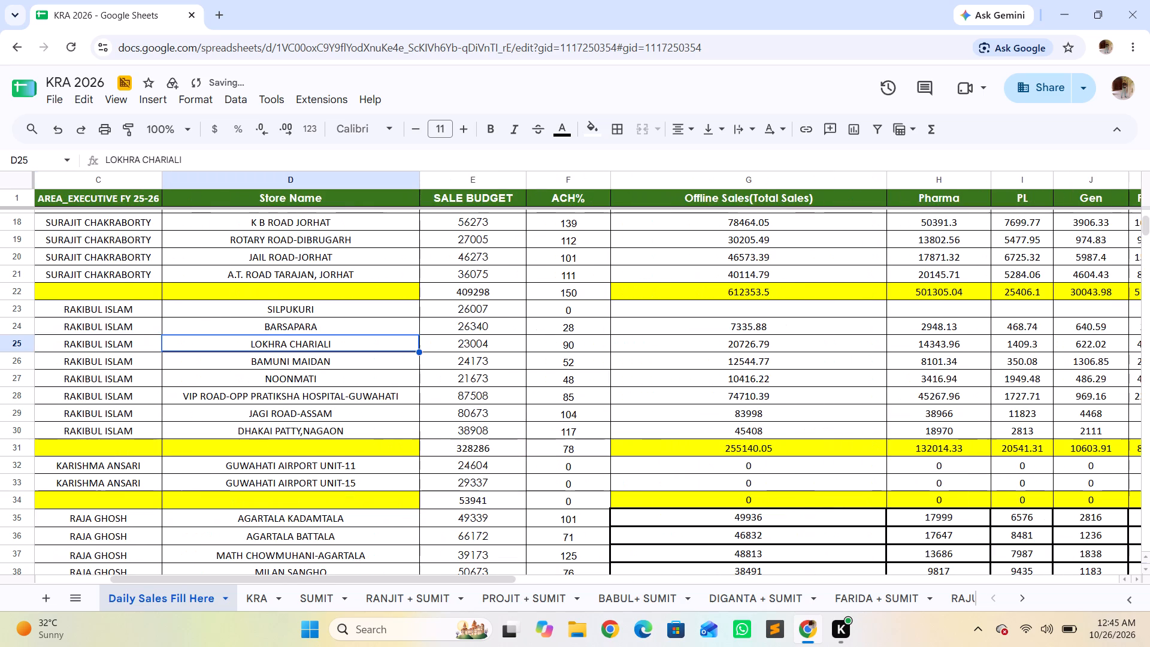
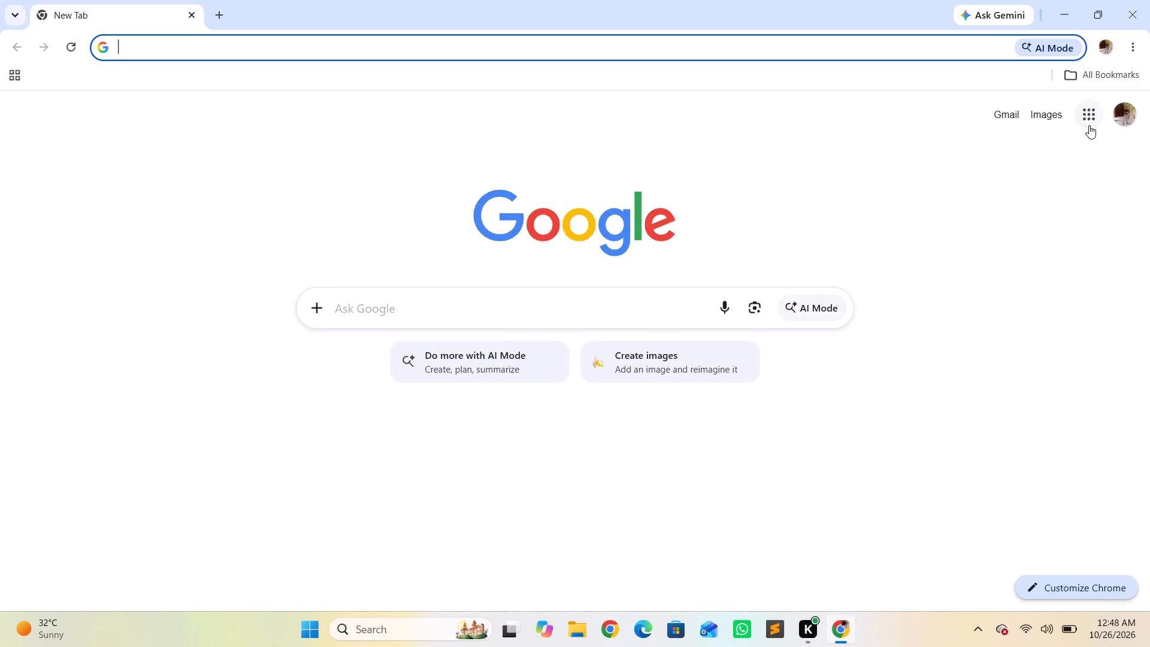
Open the KRA 2026 spreadsheet from the Google Sheets file list.
click(1089, 125)
click(1083, 285)
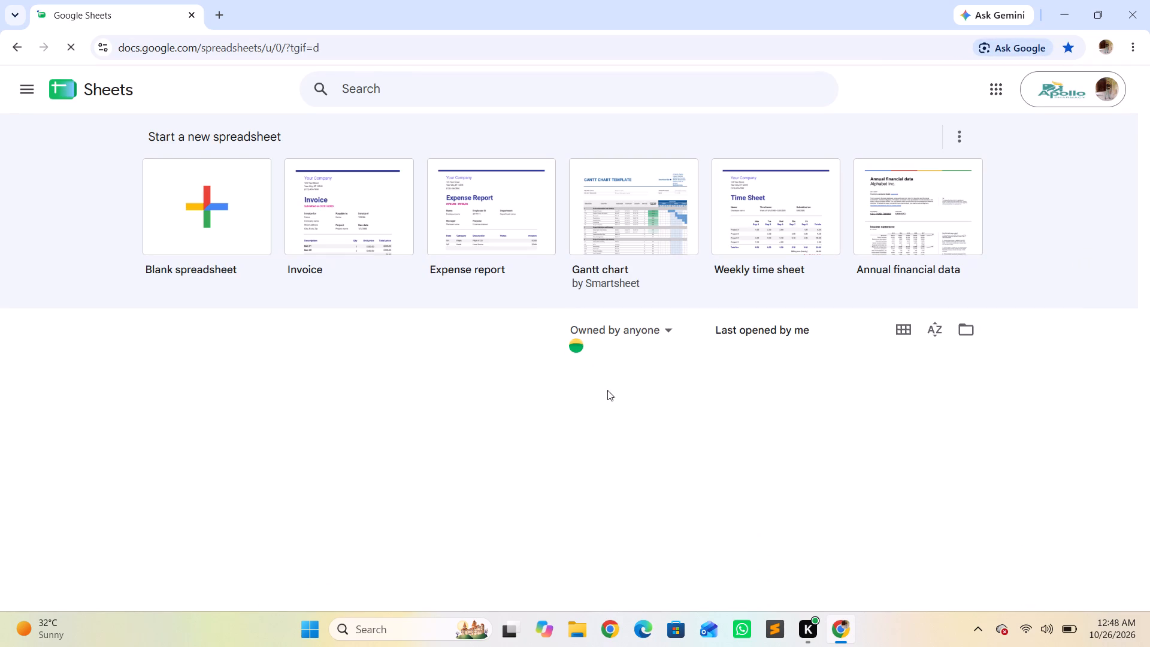
click(334, 420)
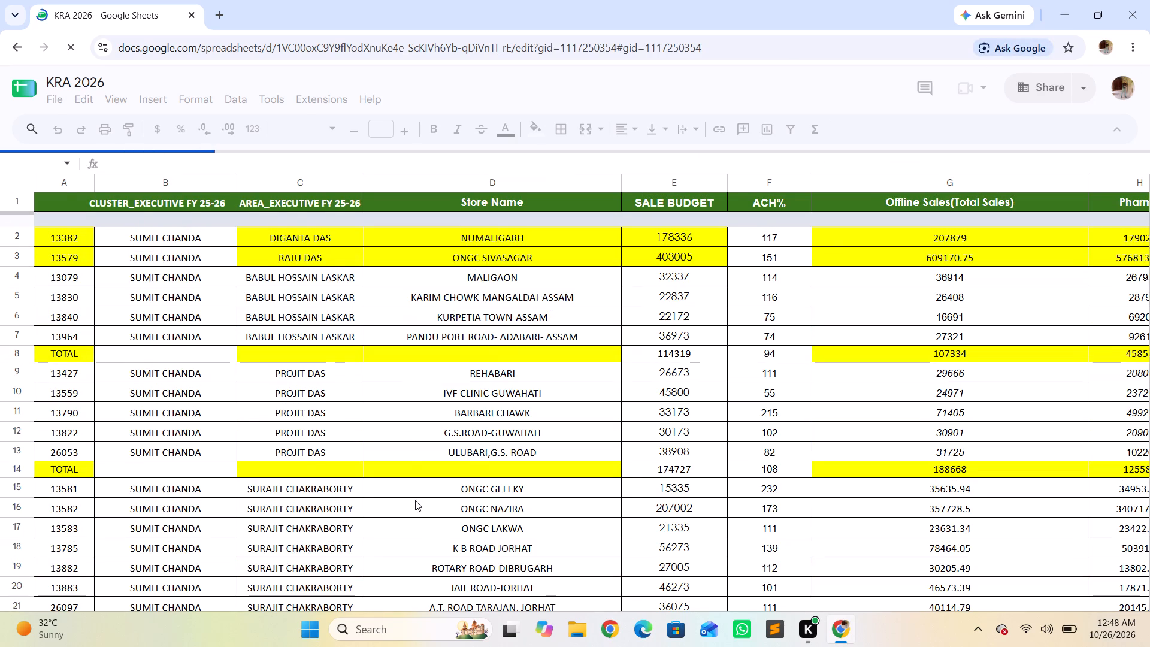
Enter Offline Sales 13429.65, Pharma 3395.57 and PL 4068.12 for the Silpukuri store in row 23 of the daily sales sheet.
scroll(415, 500, down, 5)
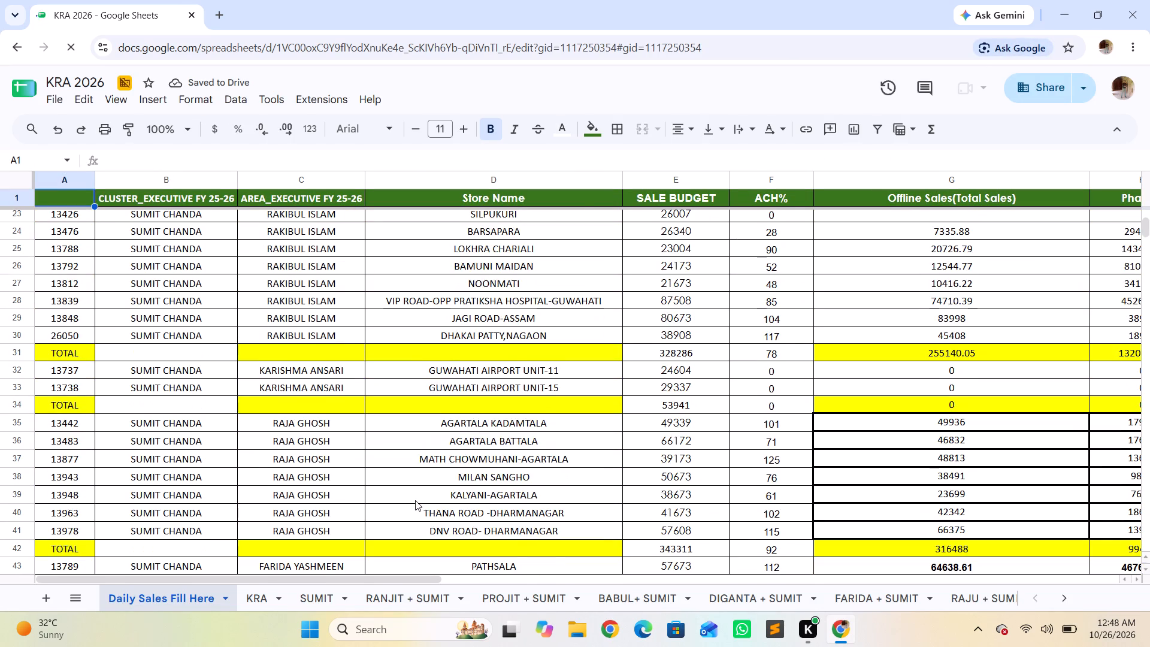
scroll(415, 500, up, 1)
click(852, 292)
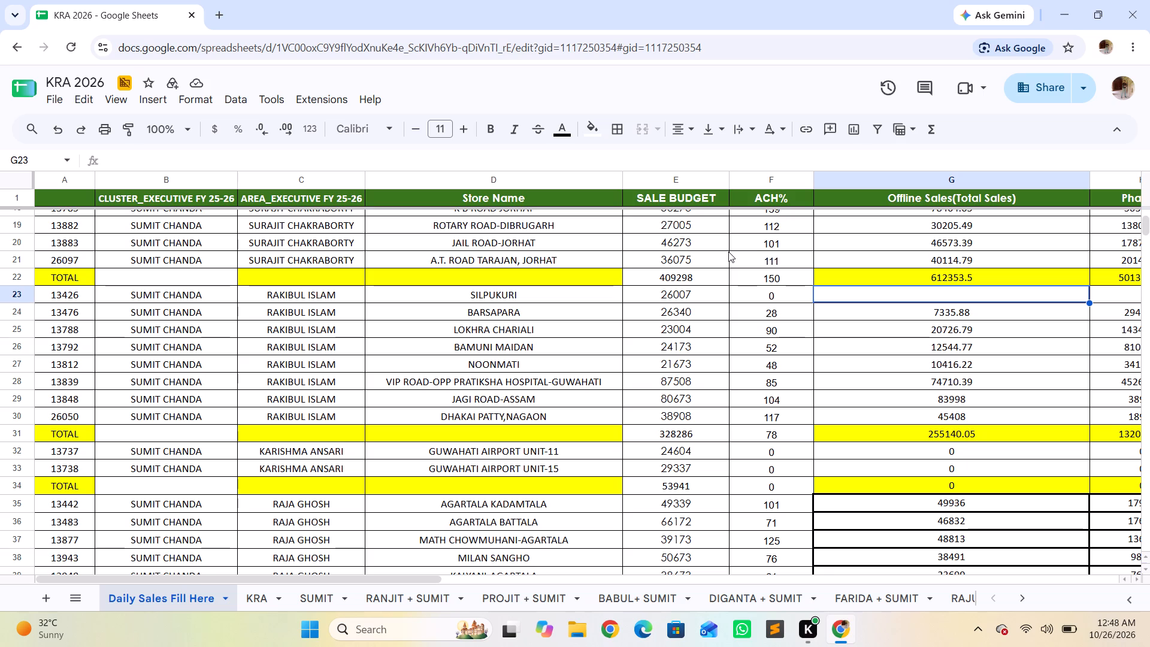
text(13)
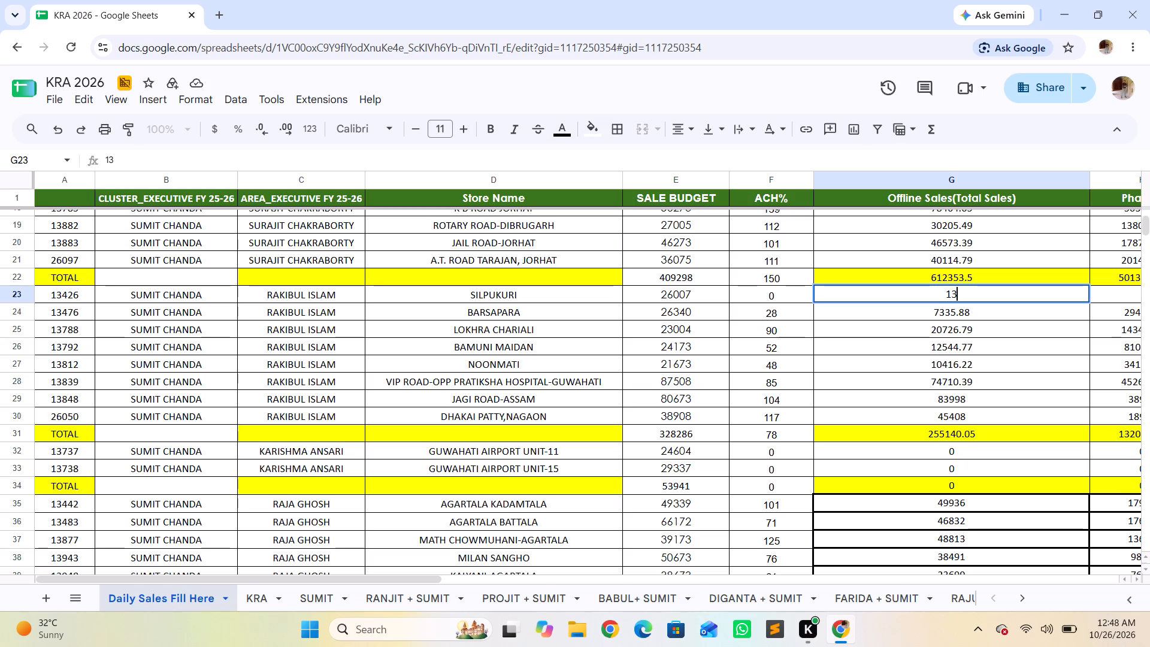
text(429.65)
key(Right)
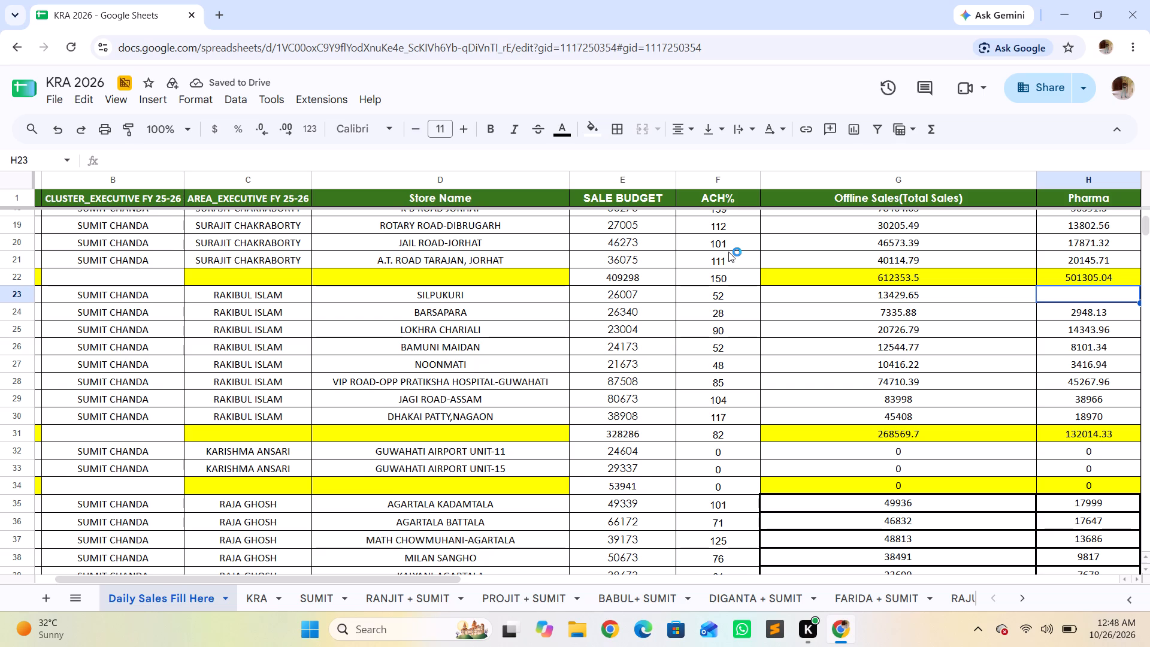
text(3395.57)
key(Right)
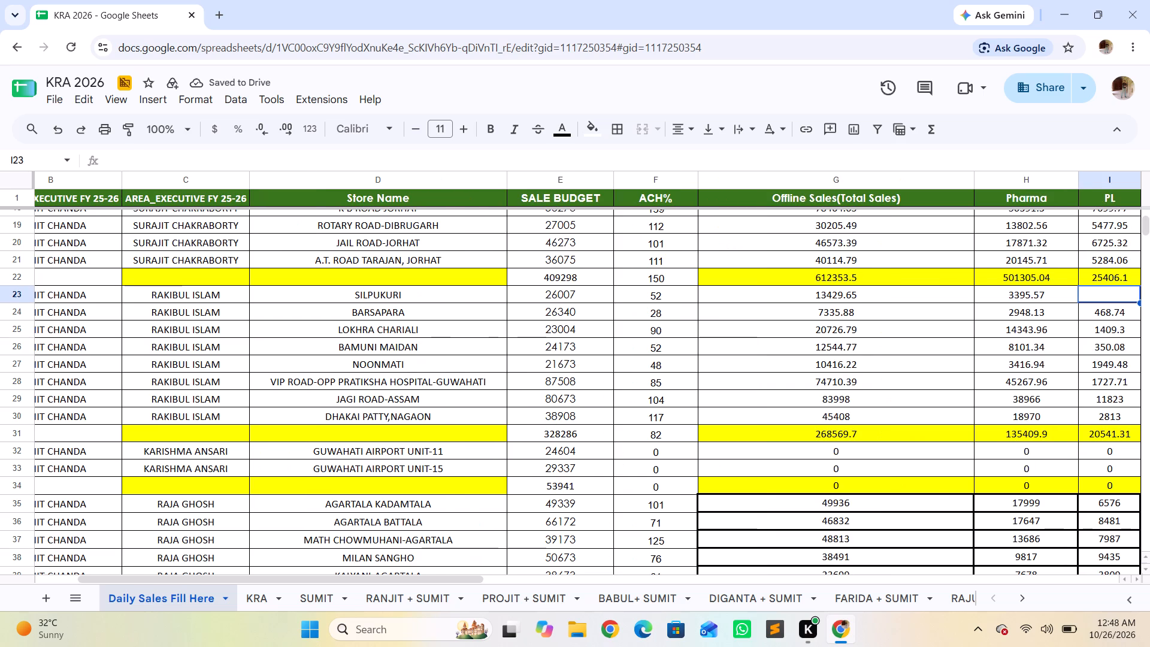
text(4068.12)
key(Right)
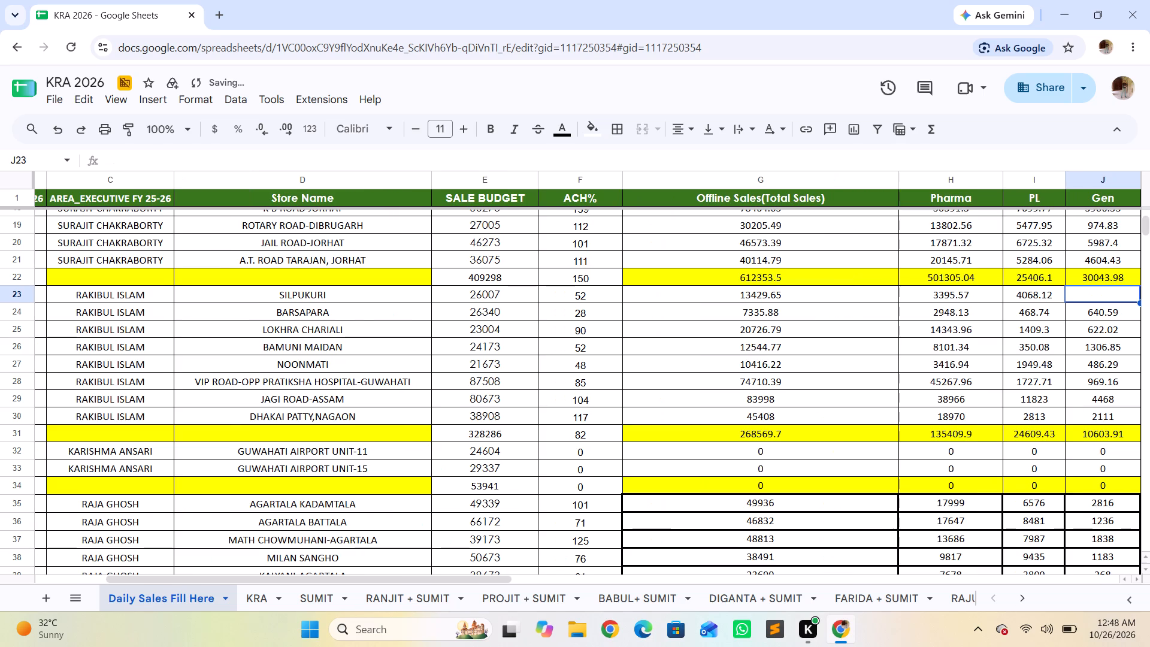
Enter Gen 356.35, FMCG 5445.93 and Sur 34 for Silpukuri in row 23.
text(356.35)
key(Right)
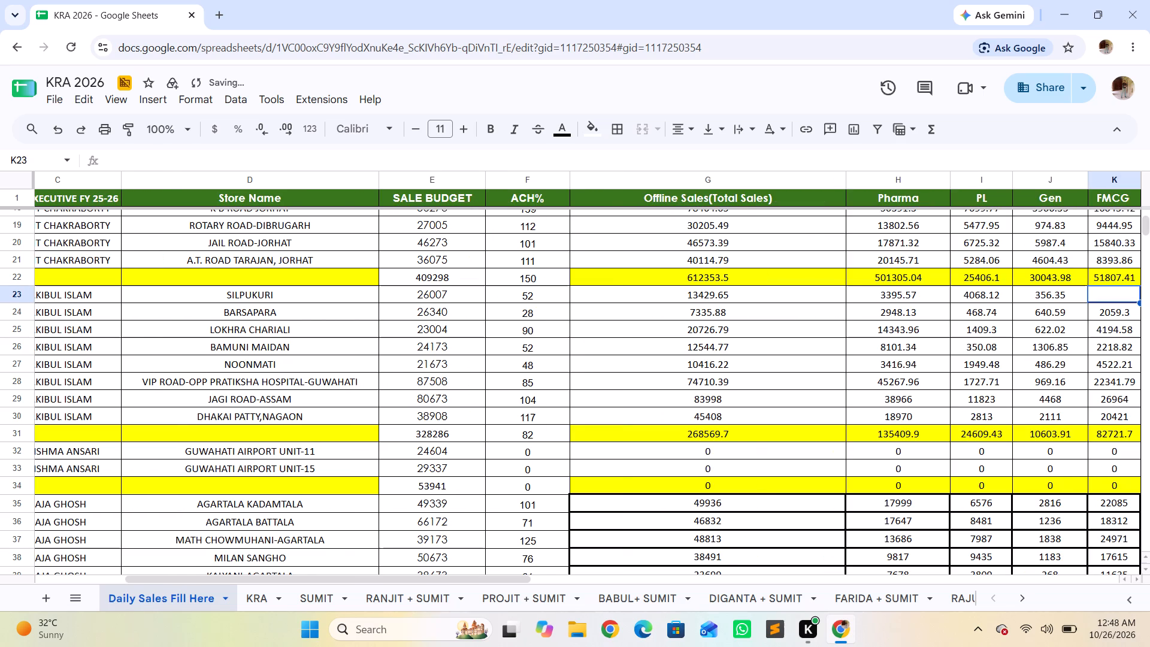
text(5445.93)
key(Right)
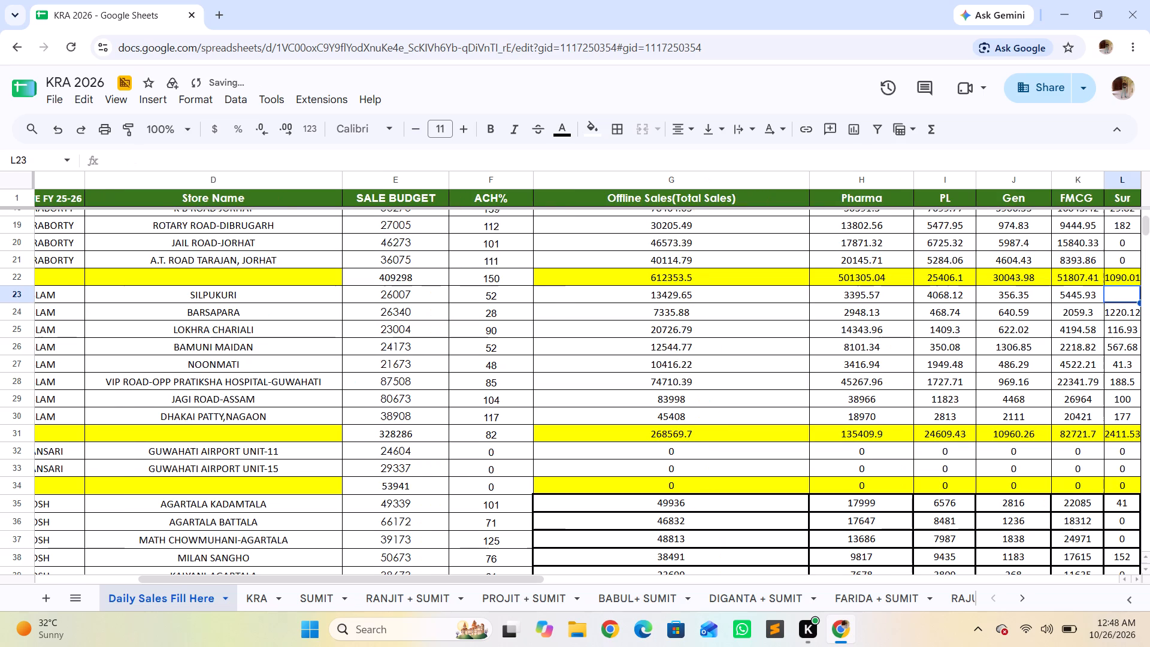
text(34)
key(Right)
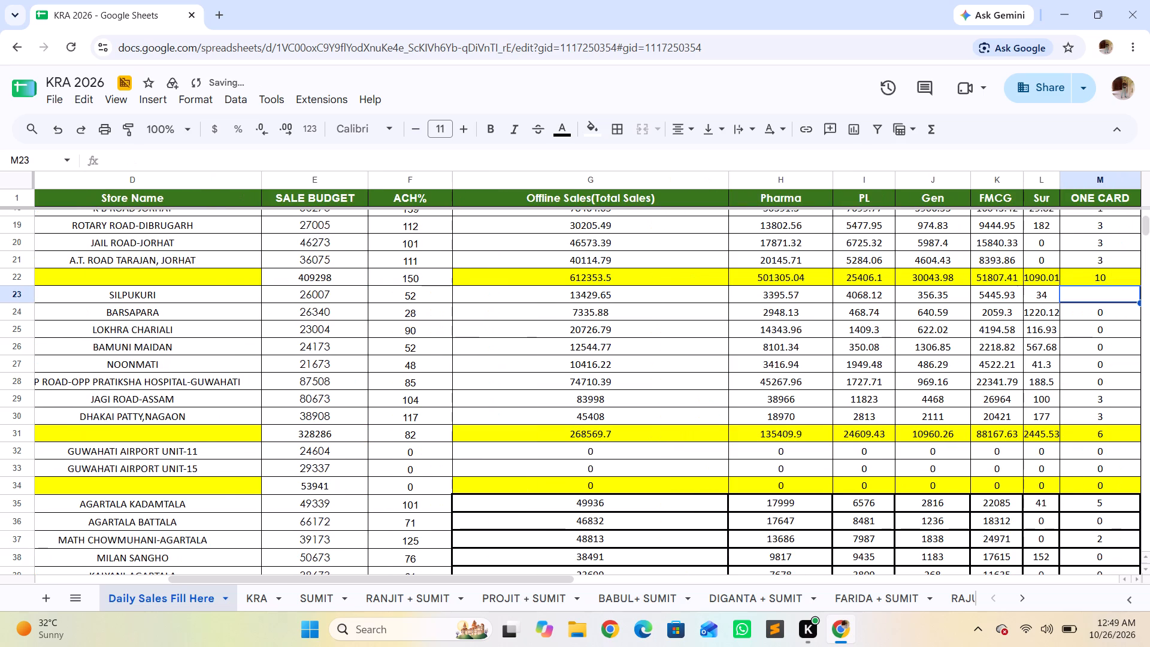
For Silpukuri in row 23, enter One Card, HD Bill and HD Bill Value 0, Circle Enrollment 1, Value Deal 11 and Bill Count 33.
key(0)
key(Right)
key(0)
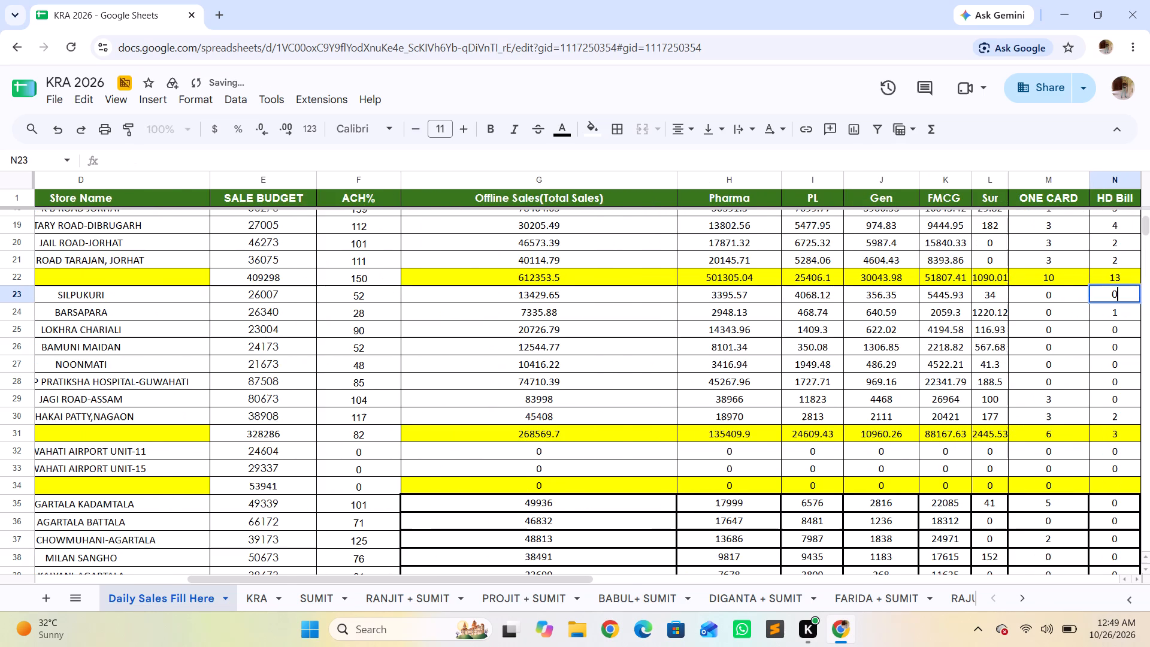
key(Right)
key(0)
key(Right)
key(1)
key(Right)
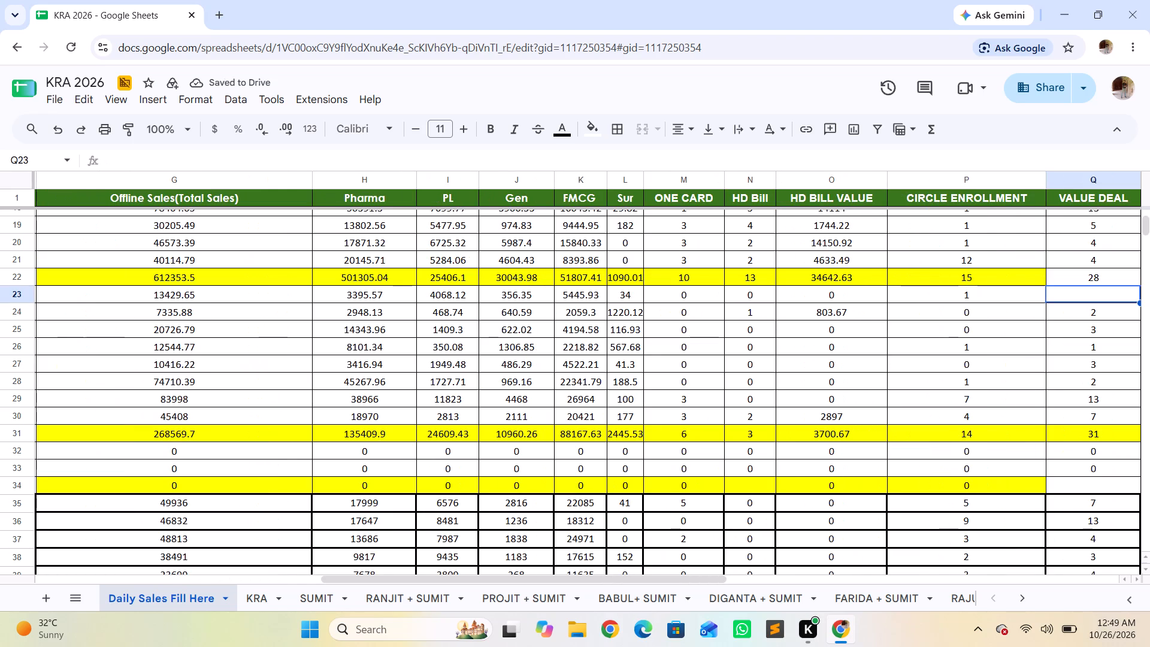
text(11)
key(Right)
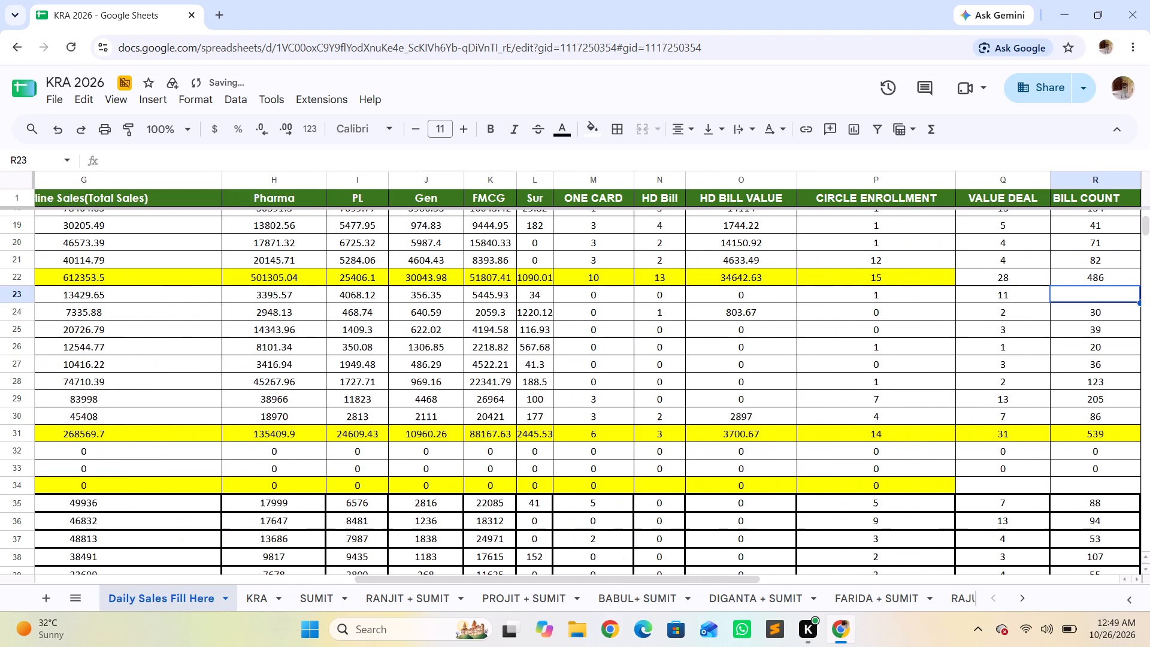
text(33)
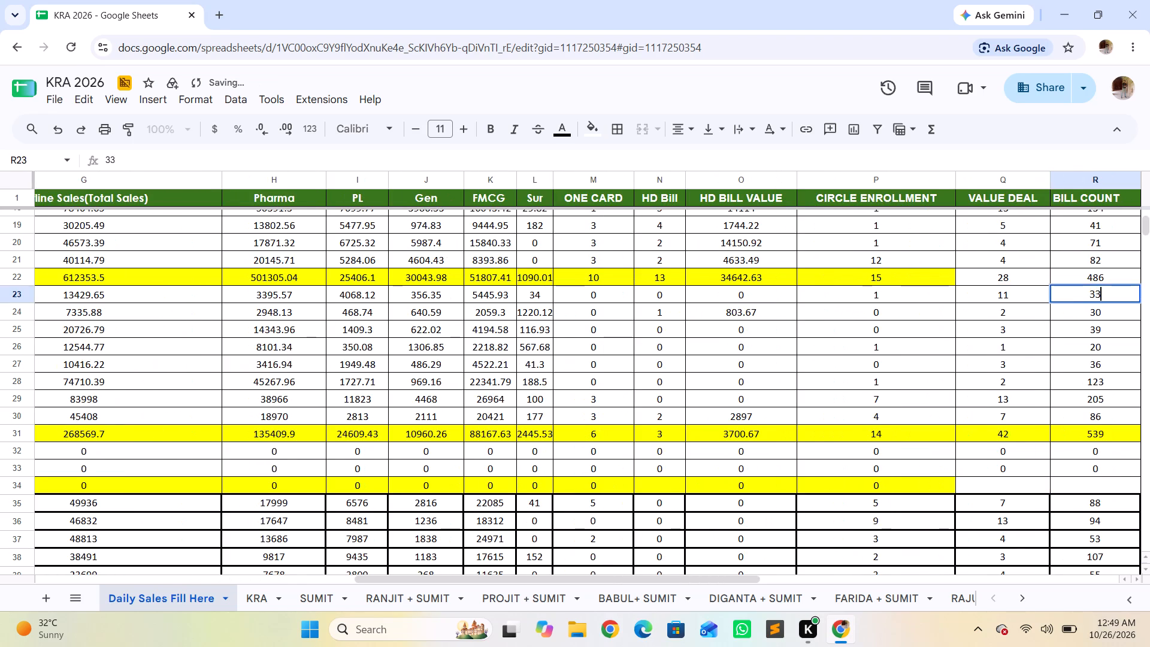
key(Right)
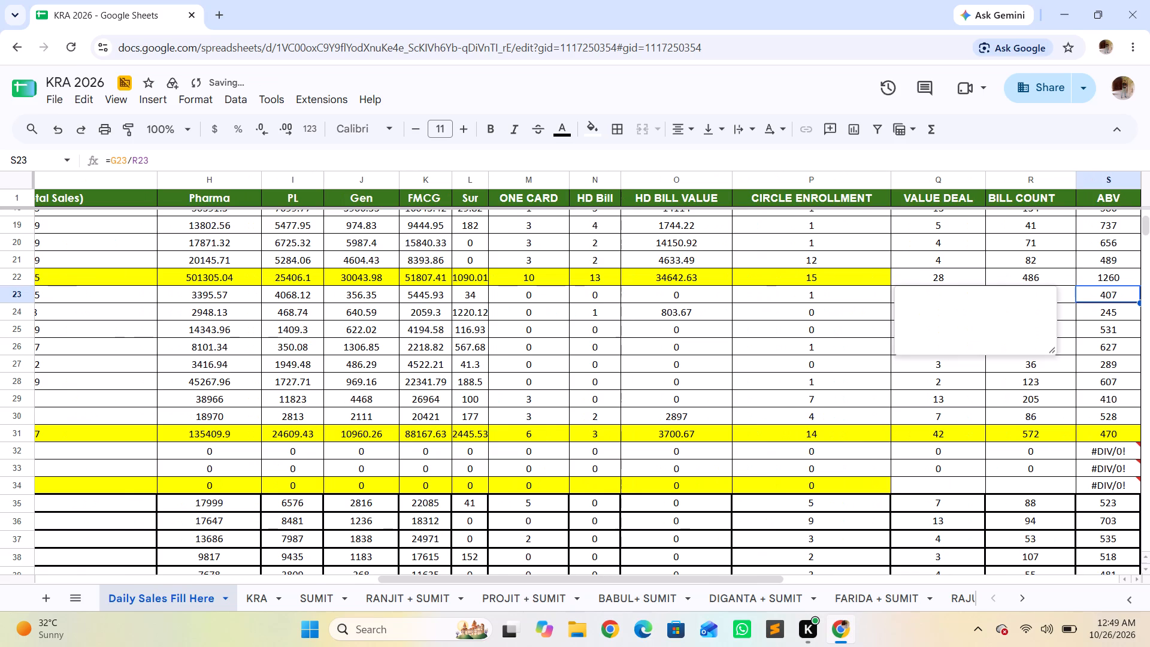
Enter 4173.47 as Silpukuri's offline FMCG and 1272.46 as its online FMCG in row 23.
key(Right)
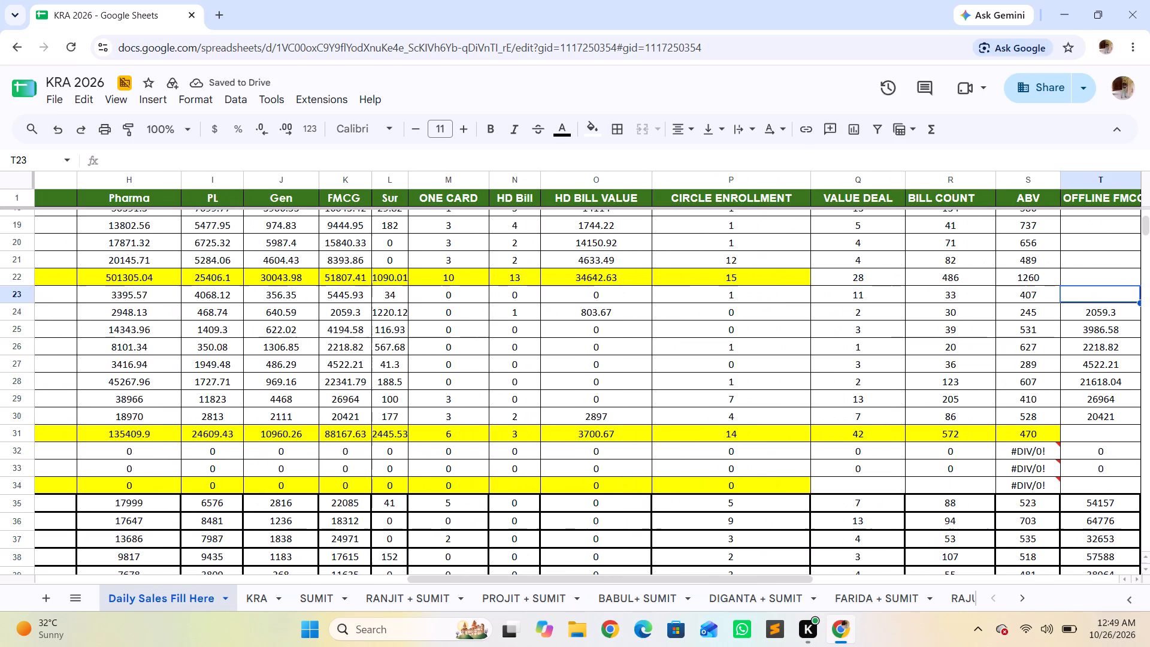
text(4173)
text(.47)
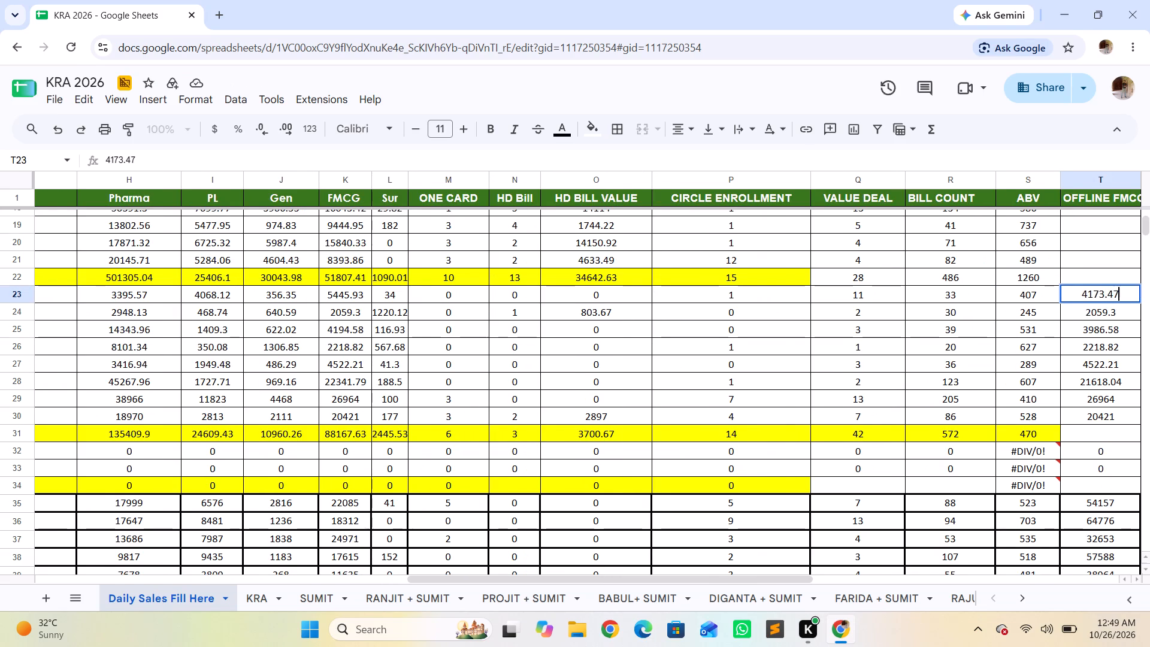
key(Right)
text(1272.46)
key(Right)
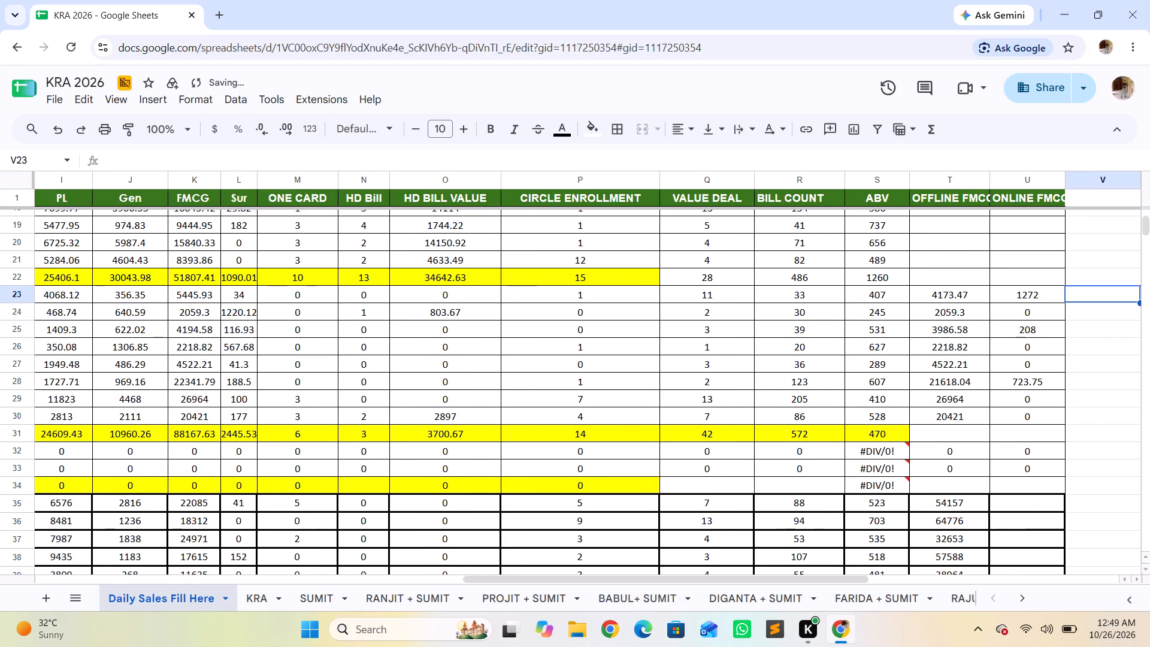
Return along row 23 to Silpukuri's store code in the first column.
key(Left)
key(Left)
key(Left)
key(Left)
key(Left)
key(Left)
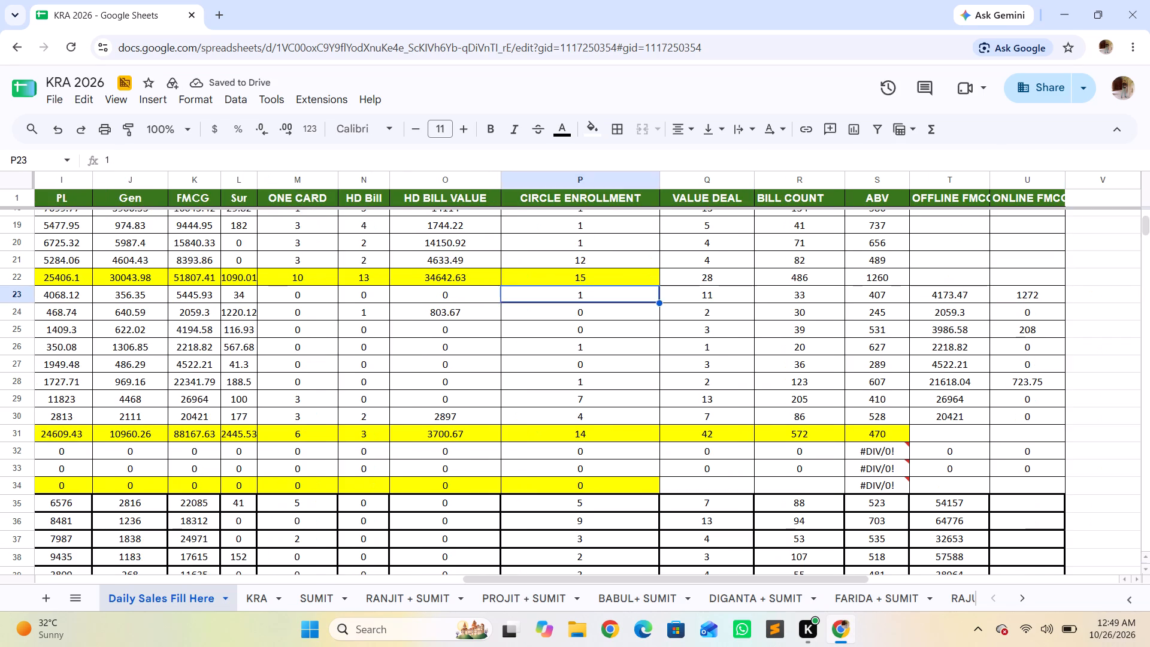
key(Left)
key(Left)
key(Left)
key(Left)
key(Left)
key(Left)
key(Left)
key(Left)
key(Left)
key(Left)
key(Left)
key(Left)
key(Left)
key(Left)
key(Left)
key(Left)
key(Left)
key(Left)
key(Left)
key(Left)
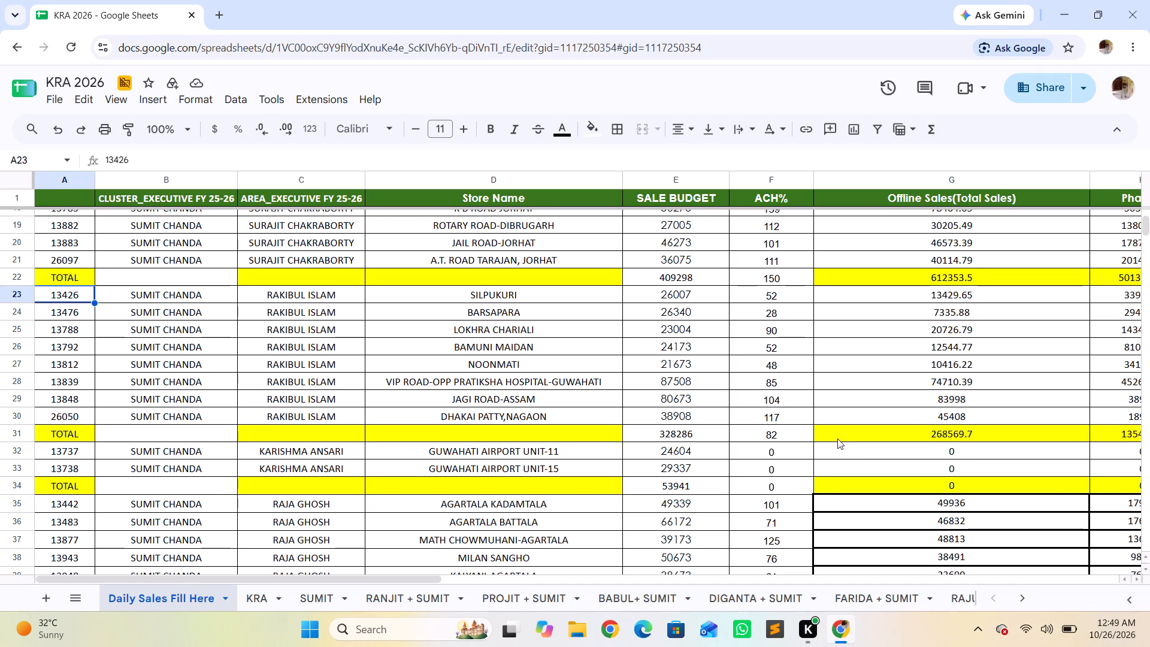
In the Initiative Reports table starting at row 128, set the Sale Qty of Value Deal to 42 and BGM to 0.
scroll(833, 437, down, 15)
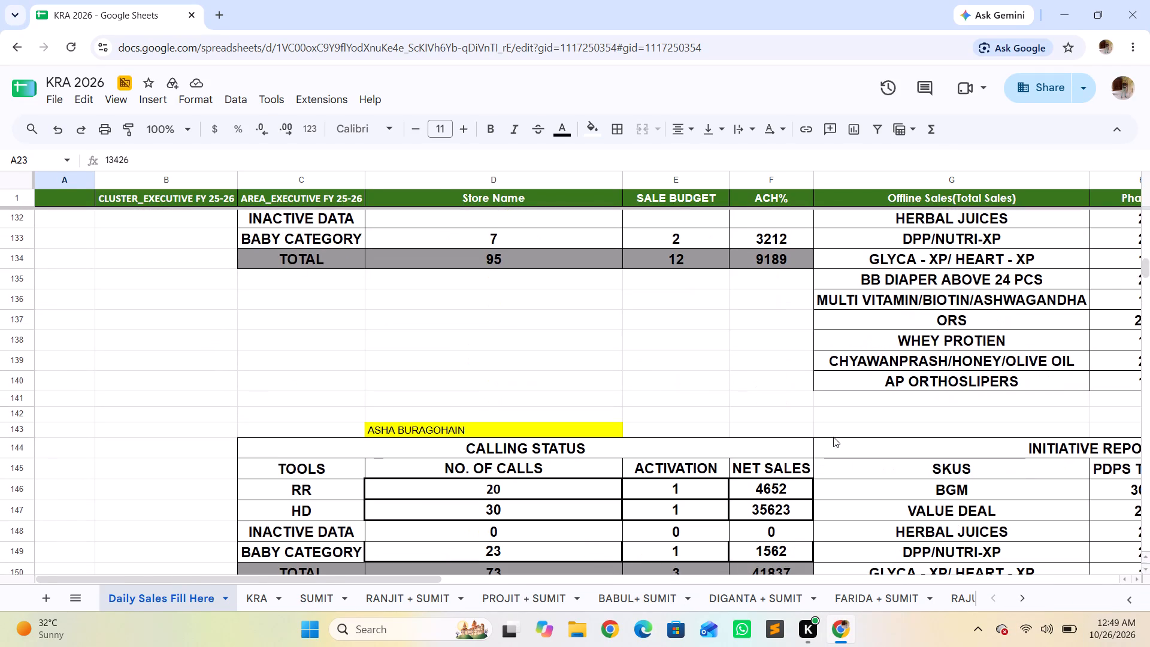
scroll(833, 437, down, 1)
scroll(833, 437, up, 1)
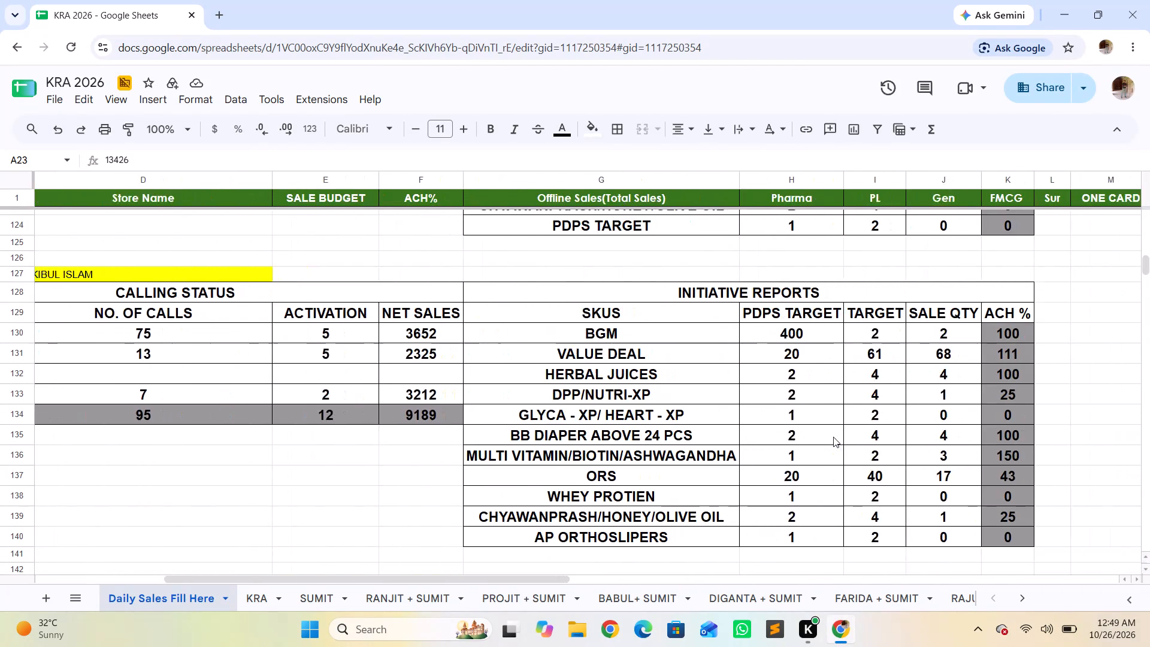
scroll(833, 437, up, 1)
click(854, 344)
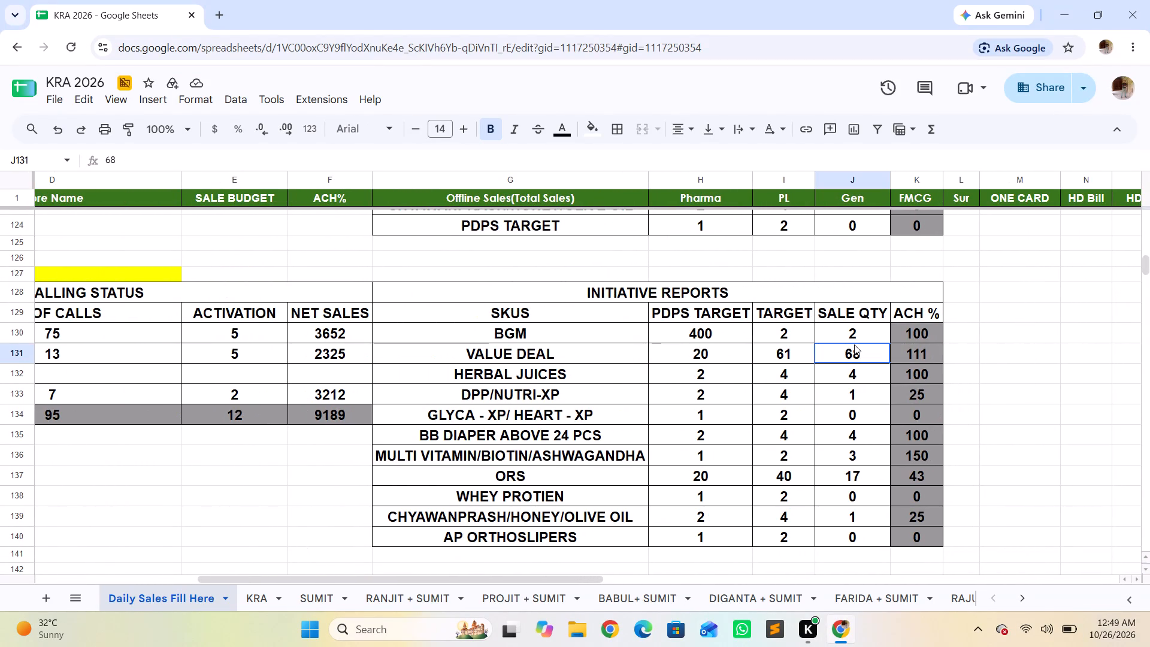
text(42)
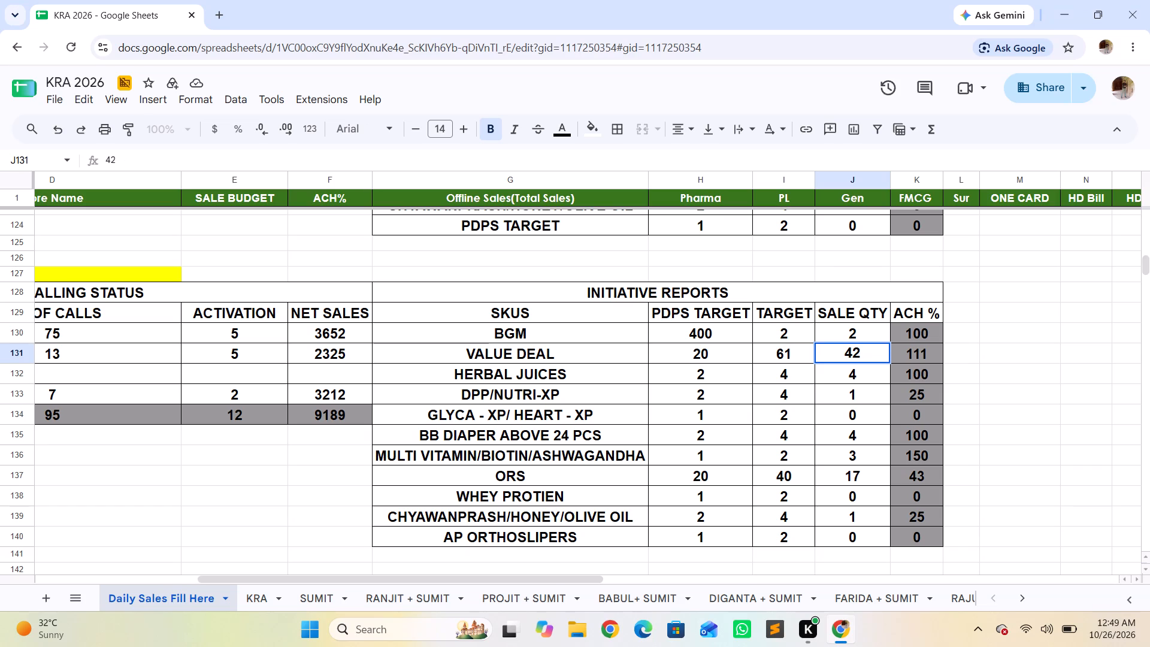
key(Up)
key(0)
key(Down)
Set the Sale Qty of DPP/Nutri-XP to 1, Herbal Juices to 3 and Glyca-XP/Heart-XP to 1 in the same Initiative Reports table.
key(Down)
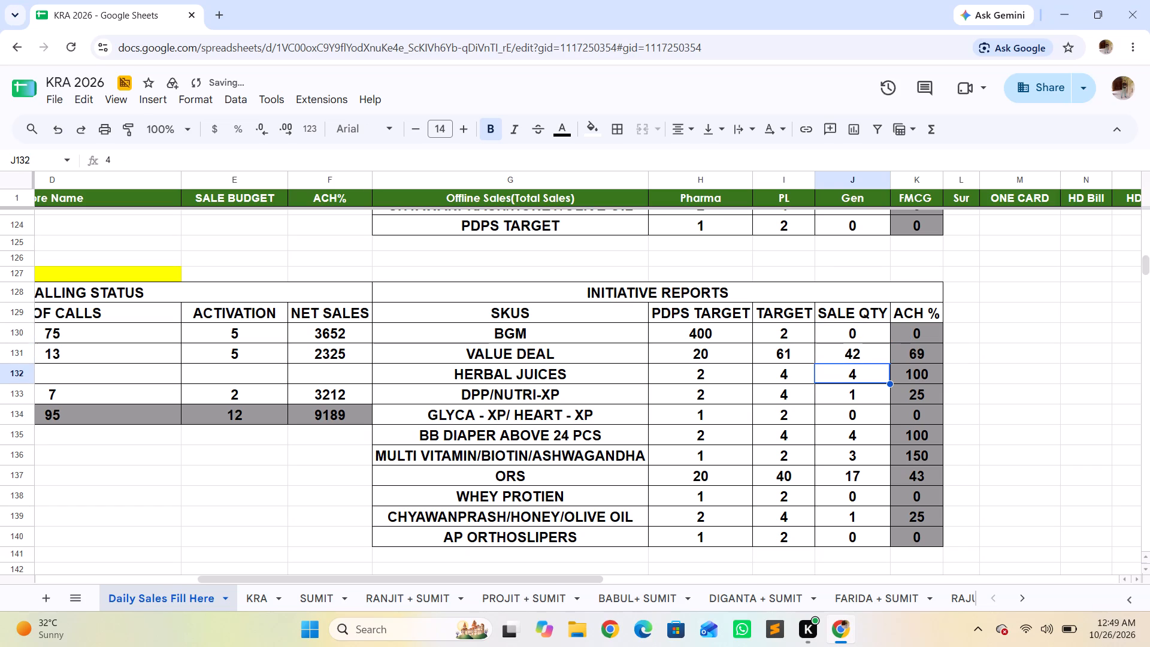
key(Down)
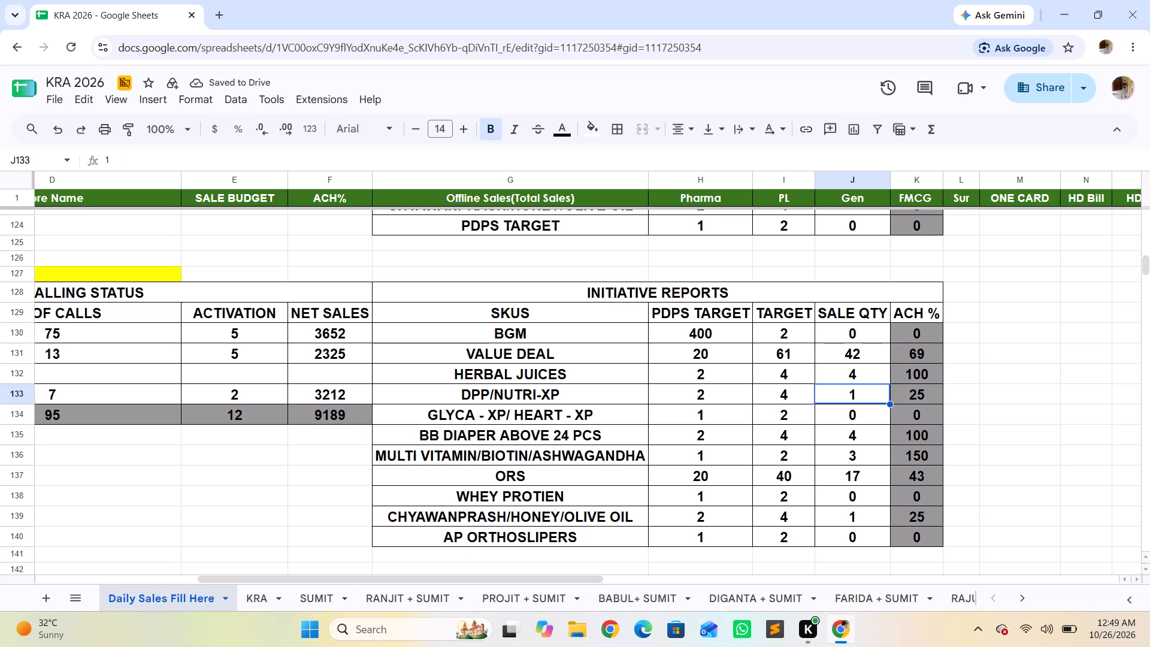
key(1)
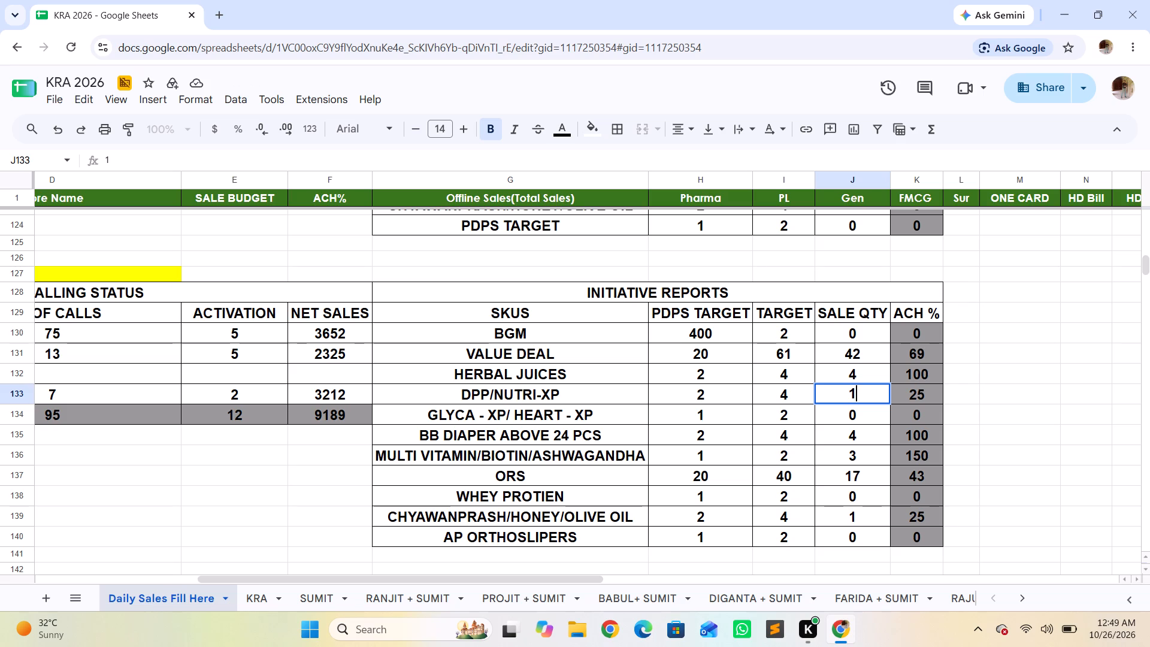
key(Up)
key(3)
key(Down)
key(Down)
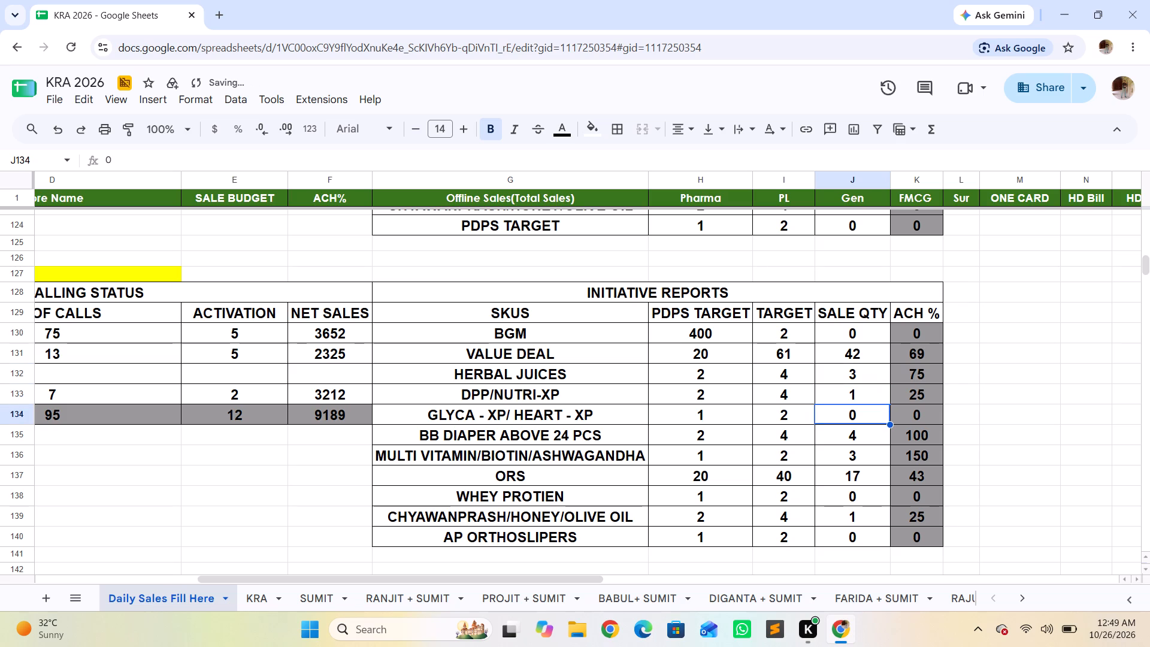
key(1)
key(Down)
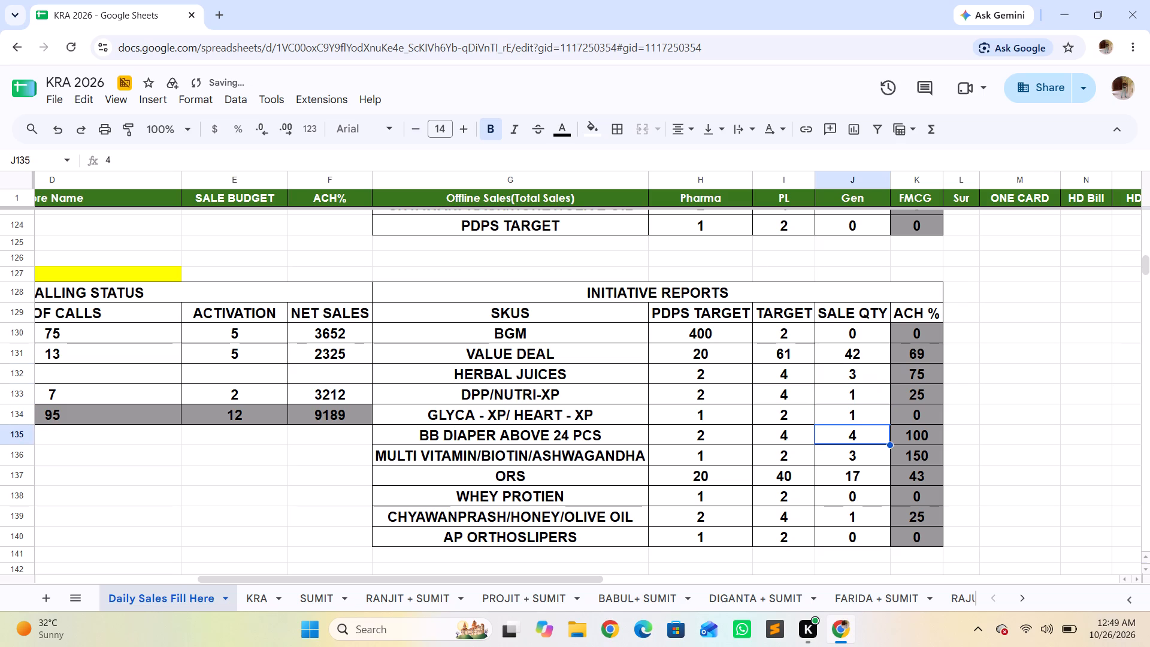
Set the Sale Qty of BB Diaper above 24 pcs to 3, Multi Vitamin/Biotin/Ashwagandha to 2, ORS to 11 and Chyawanprash/Honey/Olive Oil to 2.
key(3)
key(Down)
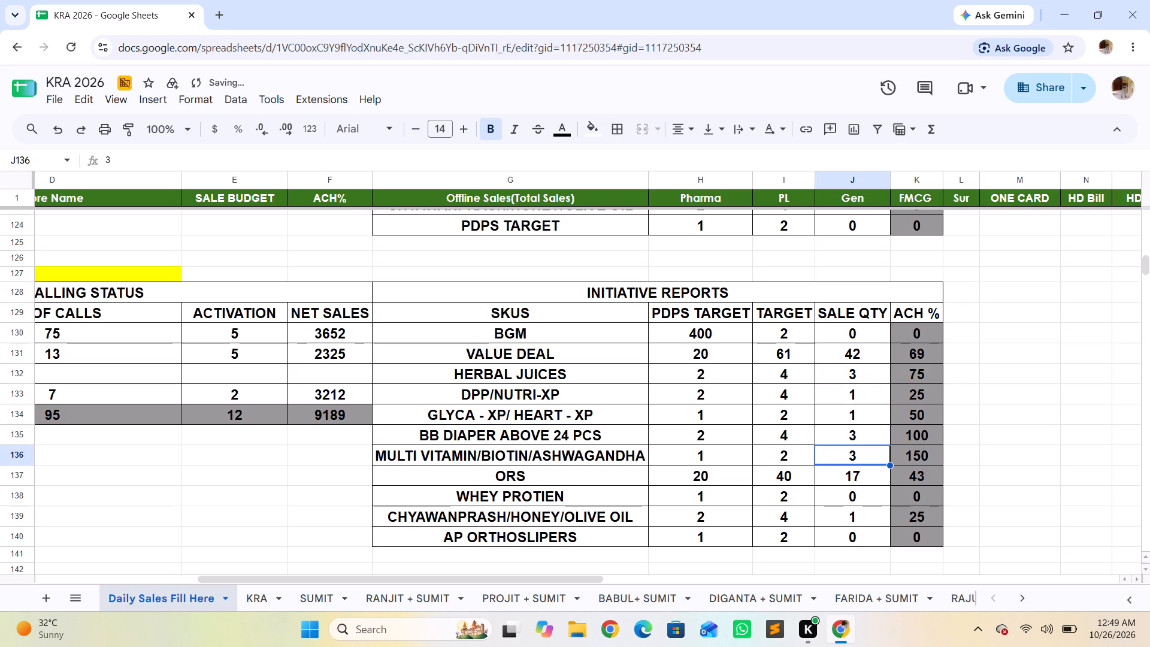
key(2)
key(Down)
text(11)
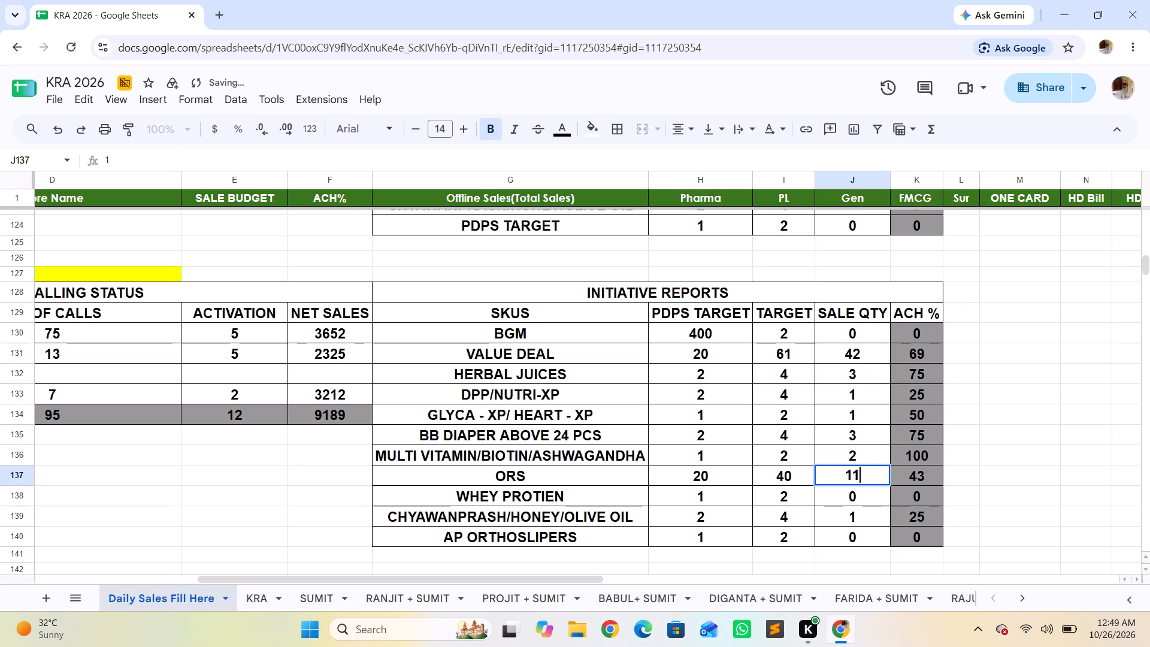
key(Down)
key(Down)
key(Down)
key(Up)
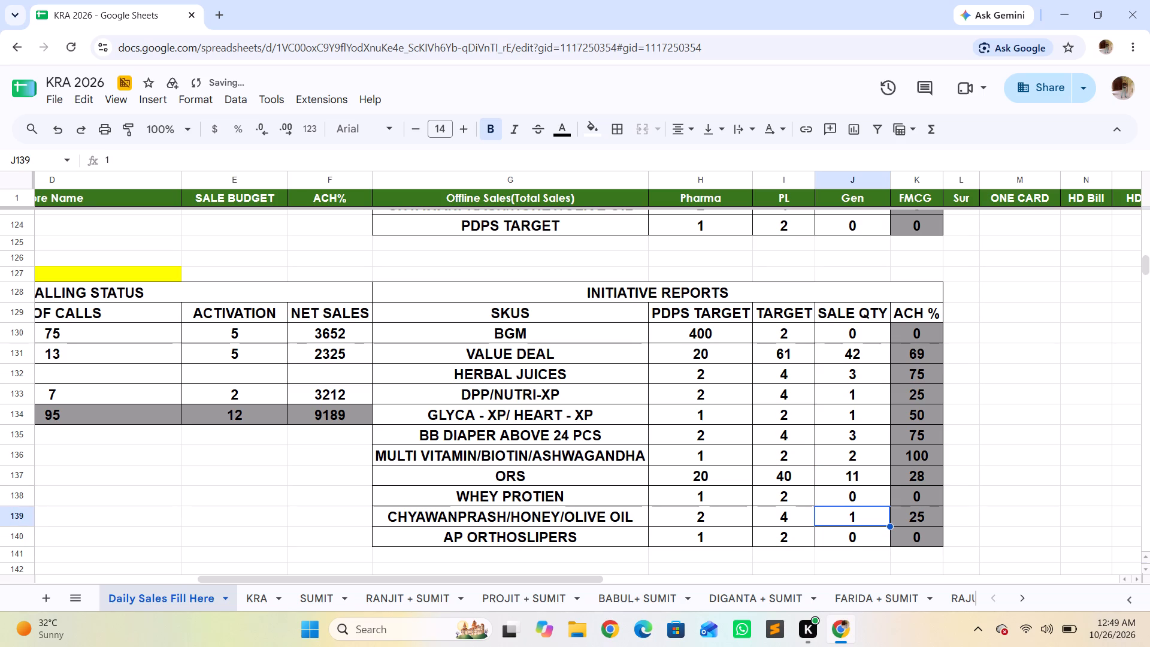
key(2)
key(Up)
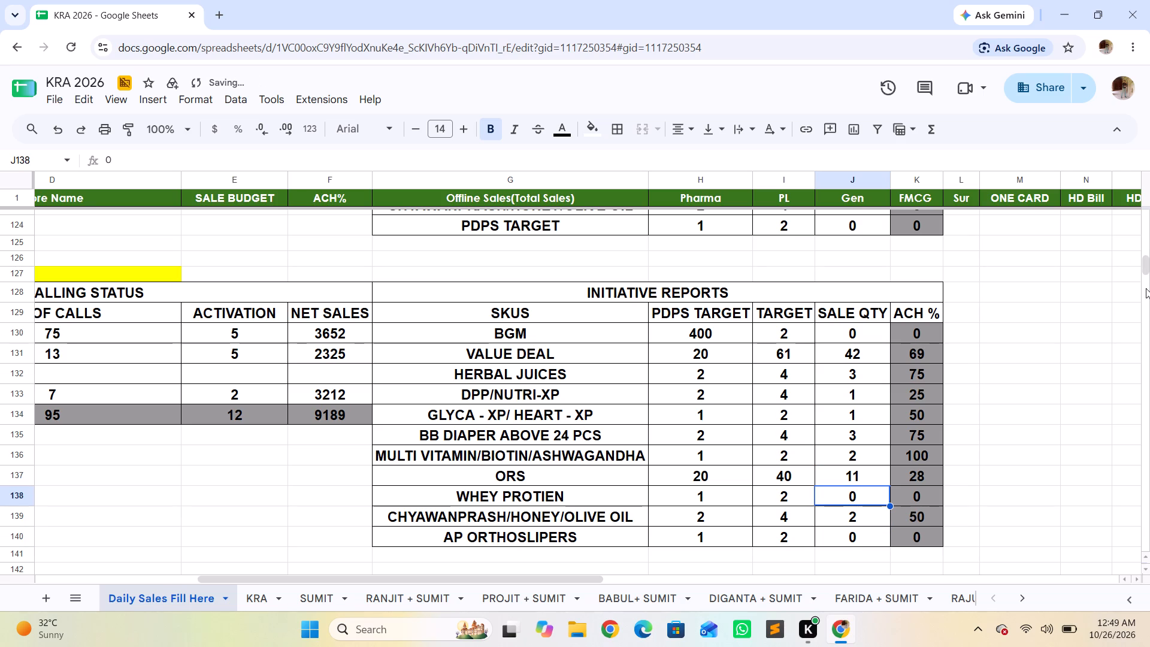
click(1019, 389)
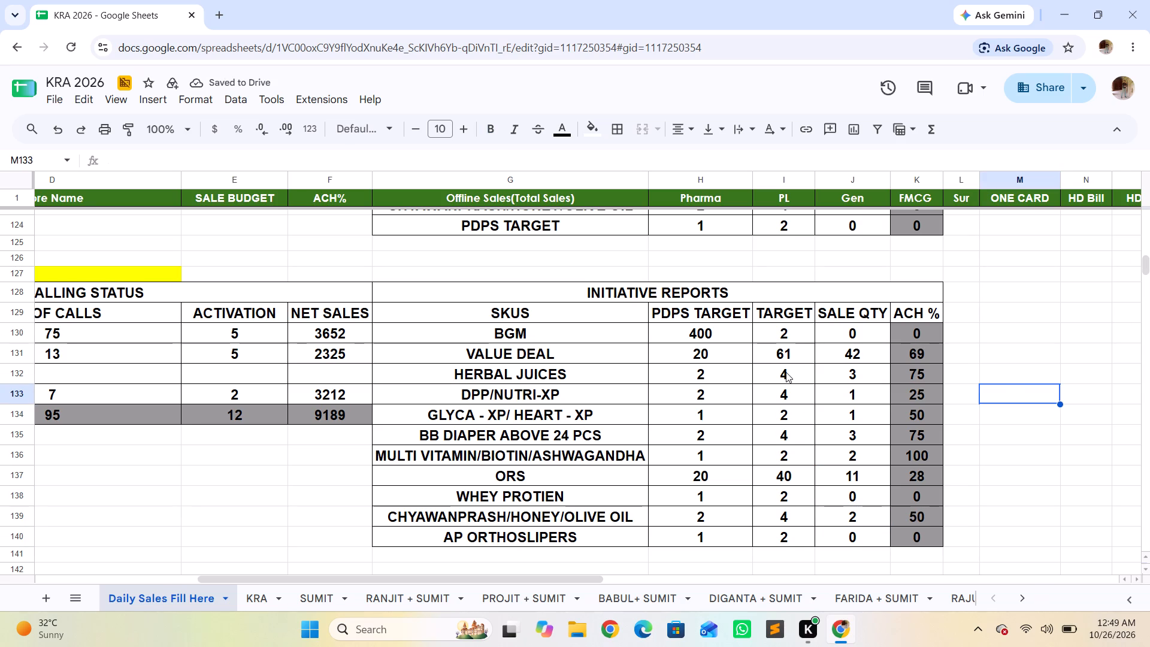
Open the RAKIBUL + SUMIT sheet and set its zoom to 75% to examine the branch summary.
scroll(786, 372, up, 19)
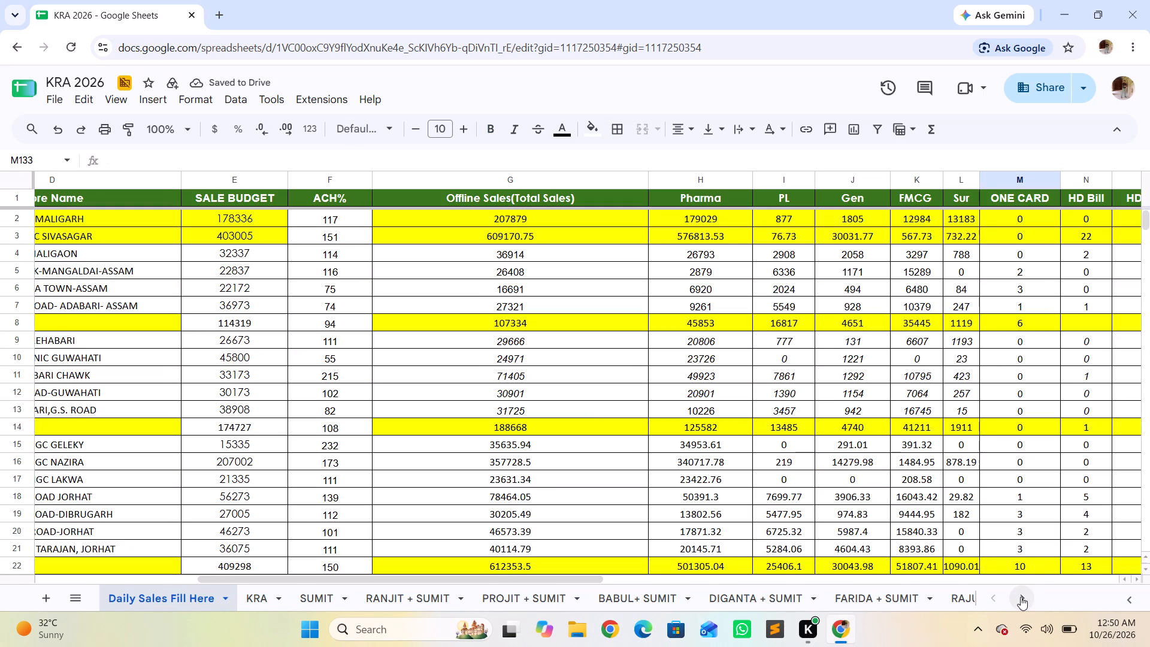
click(1021, 597)
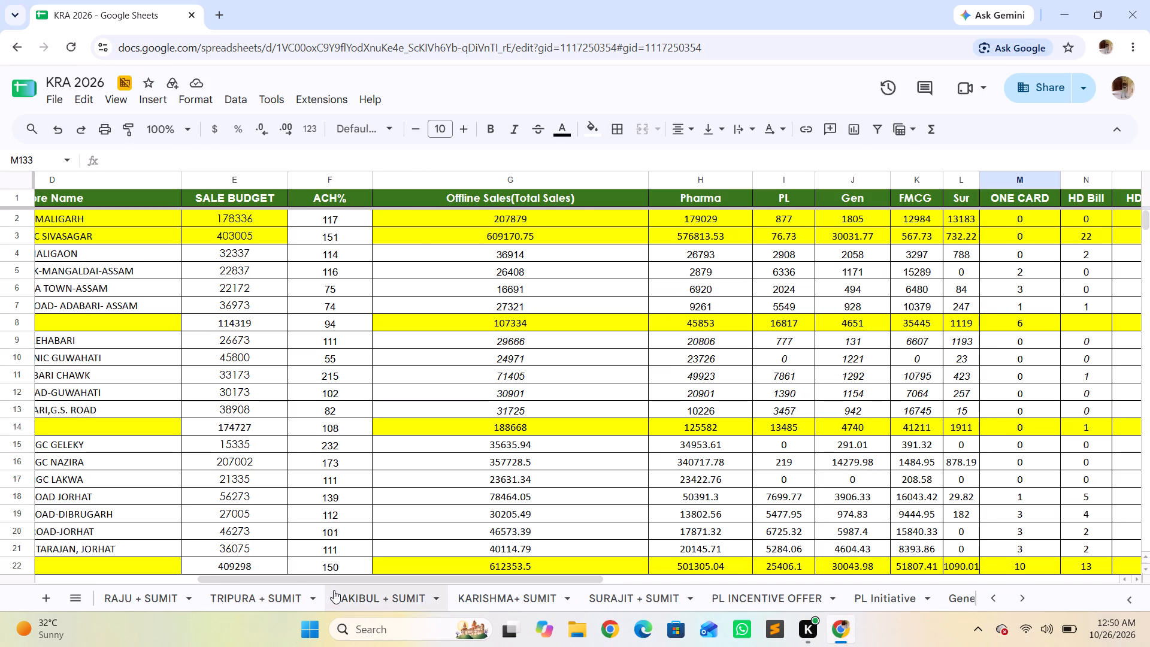
click(366, 591)
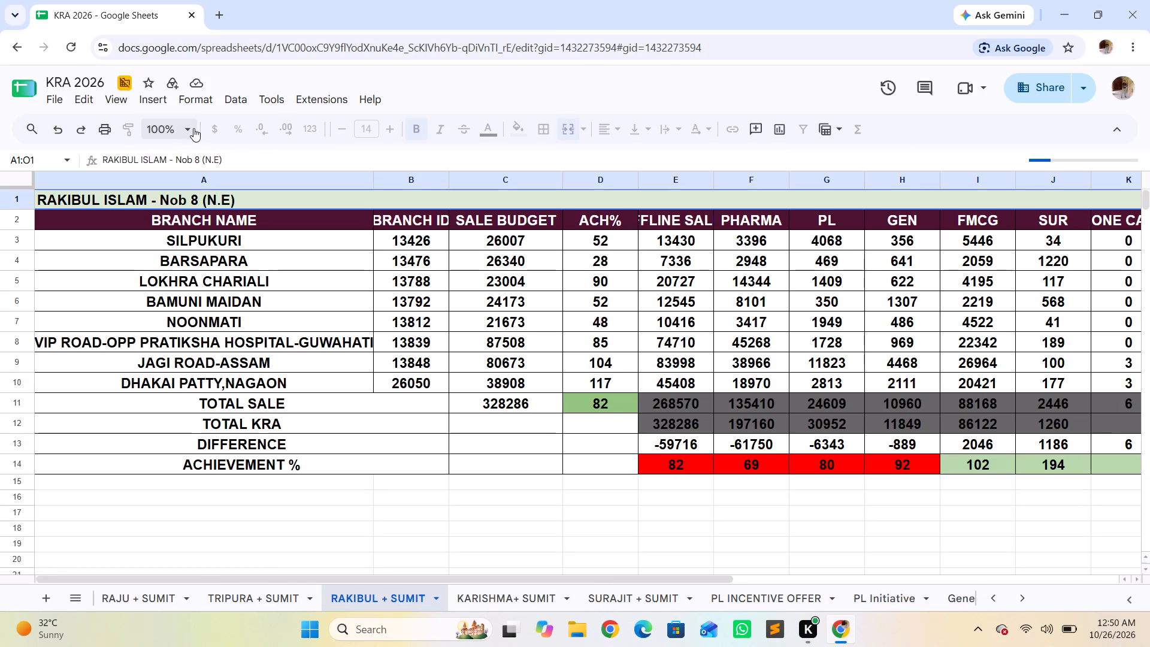
click(192, 127)
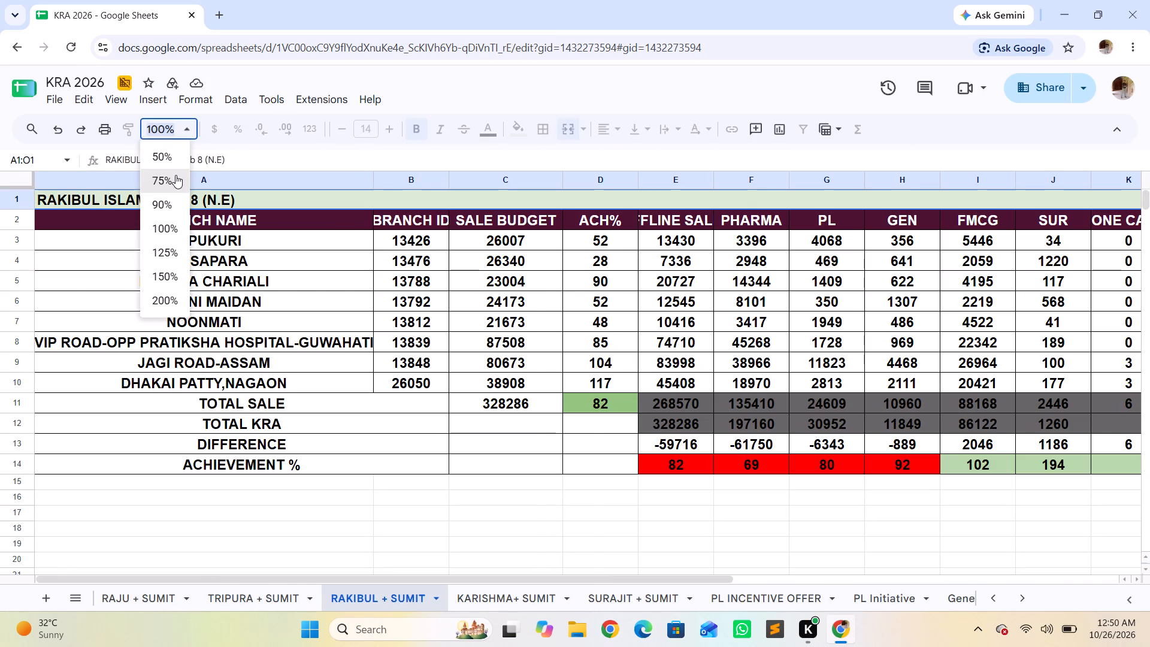
click(175, 175)
click(415, 448)
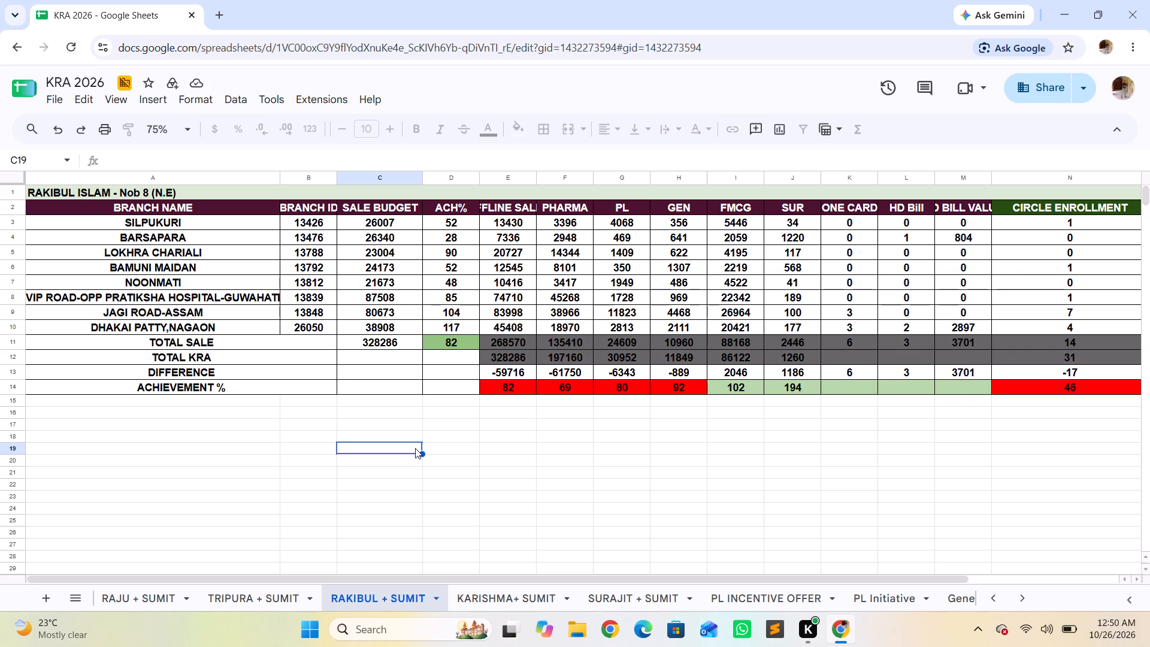
Copy the GEN sales values of all eight branches, Silpukuri through Dhakai Patty, Nagaon (H3:H10), from the RAKIBUL + SUMIT sheet.
click(183, 132)
click(149, 237)
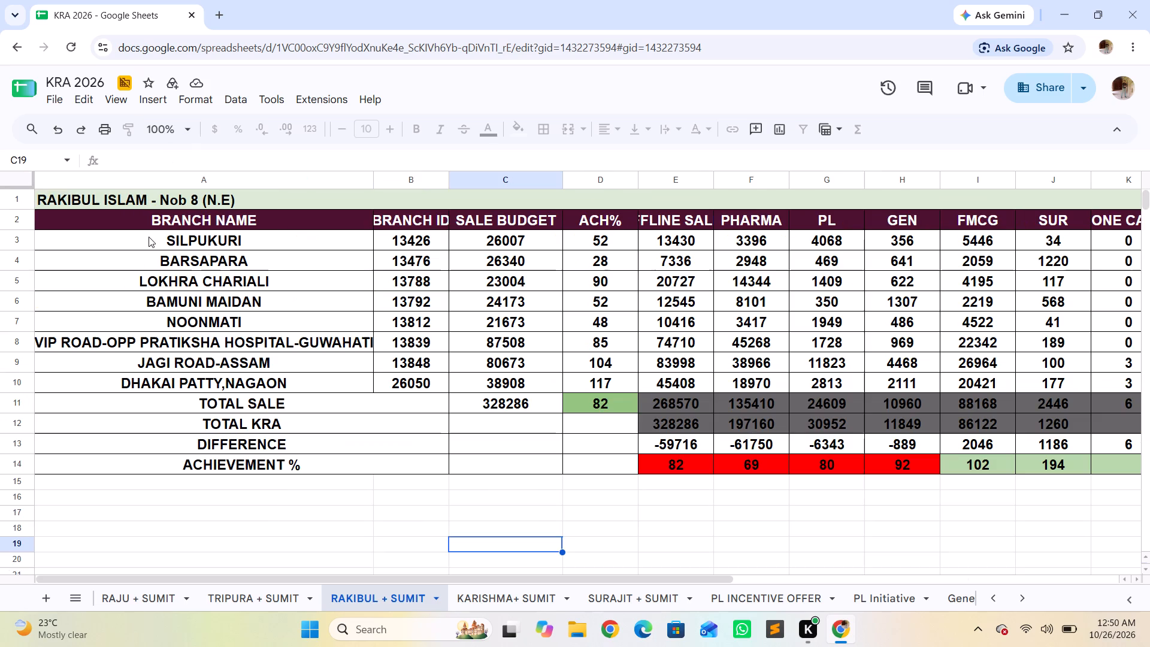
click(913, 245)
key(shift+Down)
key(shift+Down)
key(shift+Down)
key(shift+Down)
key(shift+Down)
key(shift+Down)
key(shift+Down)
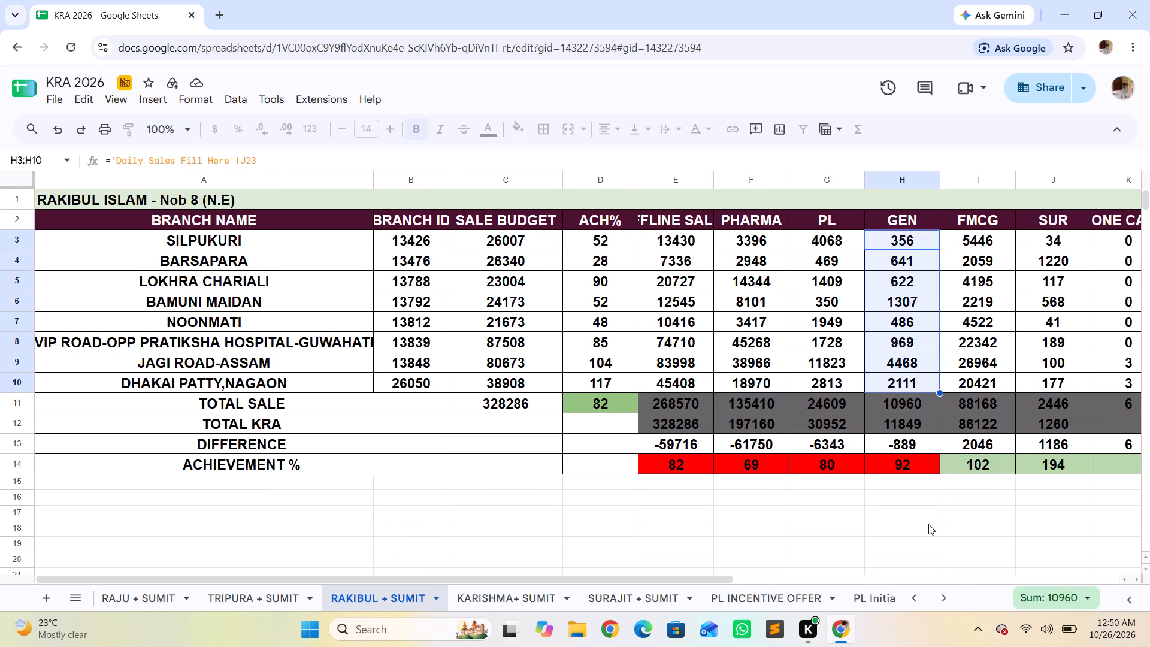
key(ctrl+c)
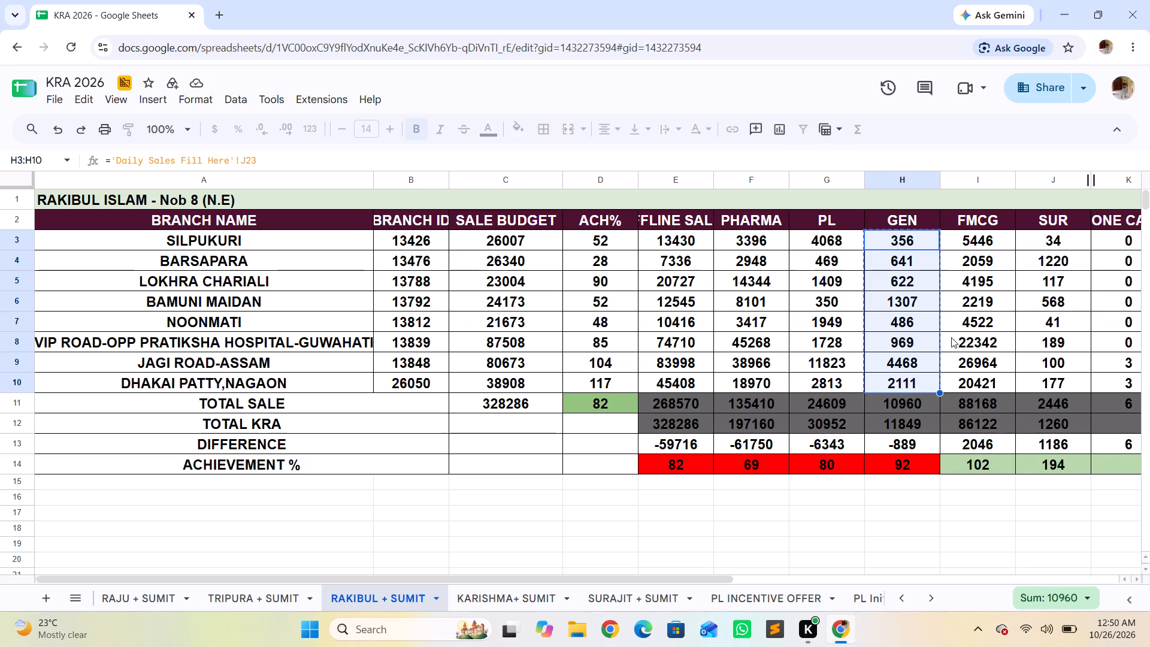
scroll(951, 337, up, 2)
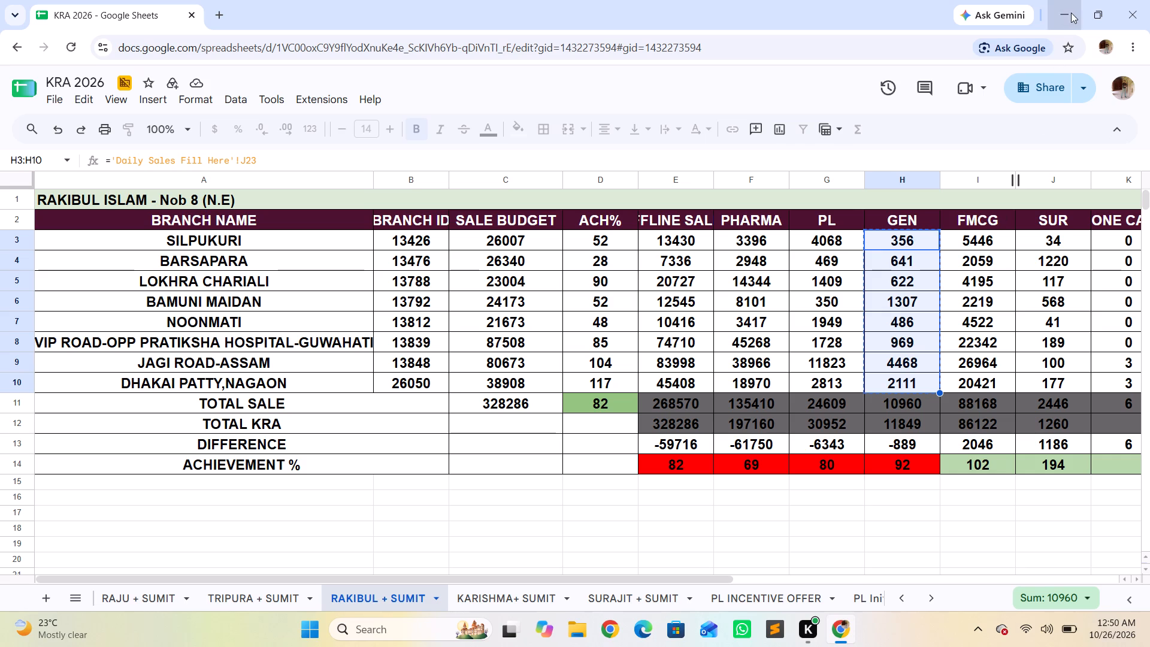